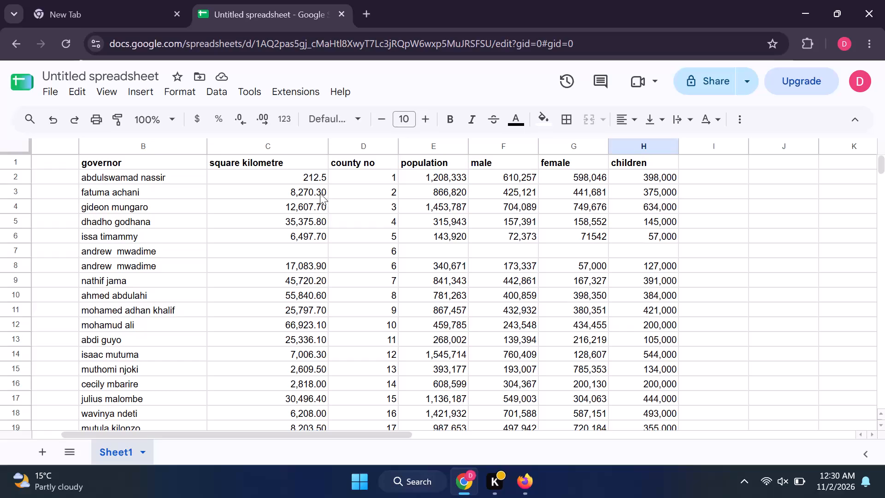
# Clear the entire contents of the population column (column E), including its header, leaving cell E2 selected.
pyautogui.click(463, 177)
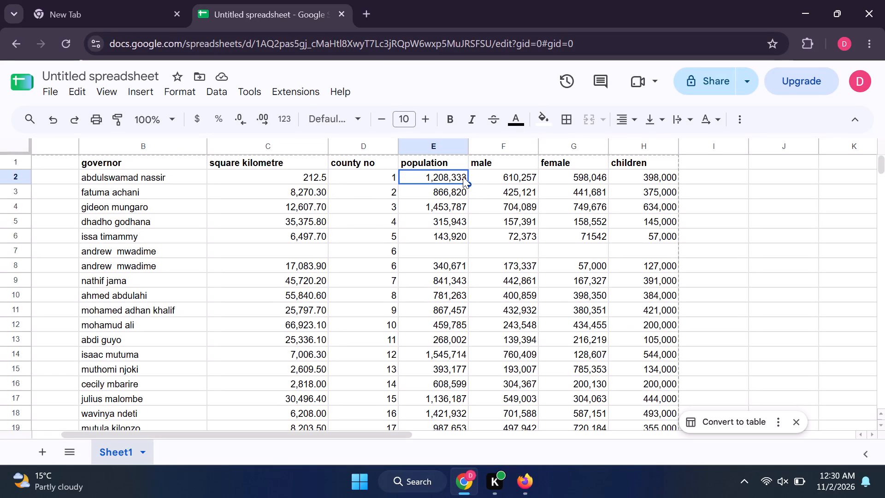
pyautogui.press('BackSpace')
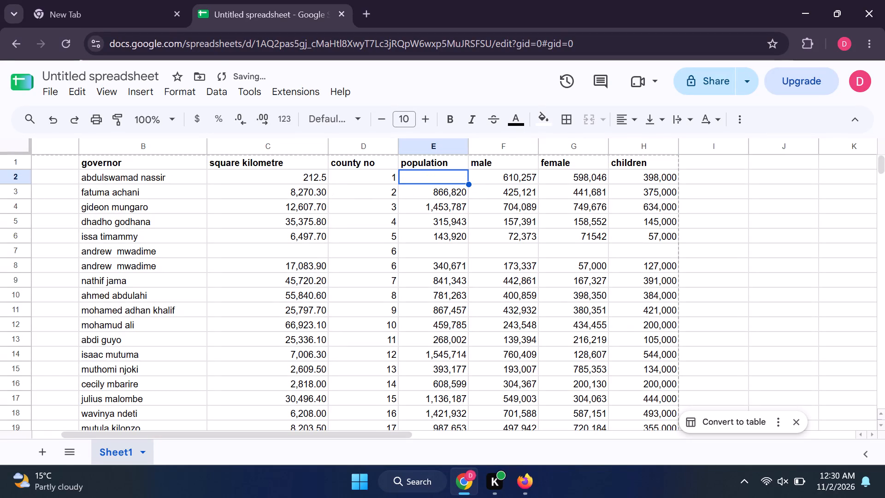
pyautogui.click(454, 193)
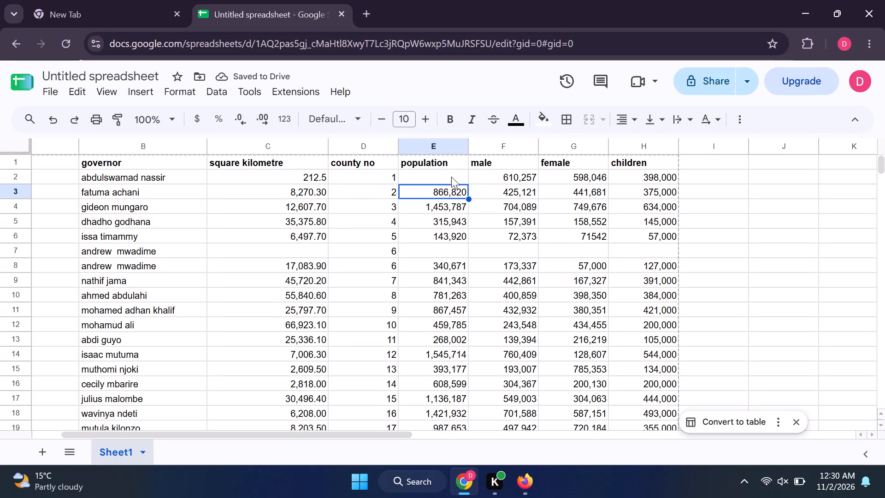
pyautogui.click(448, 145)
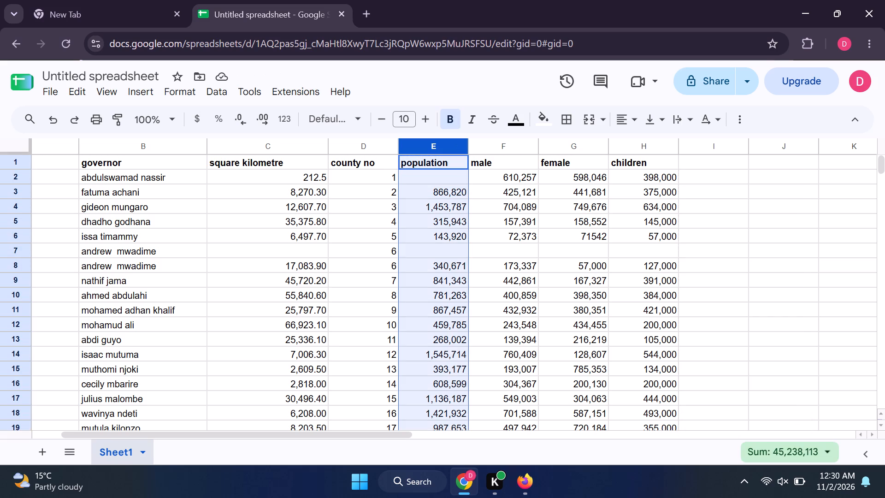
pyautogui.press('BackSpace')
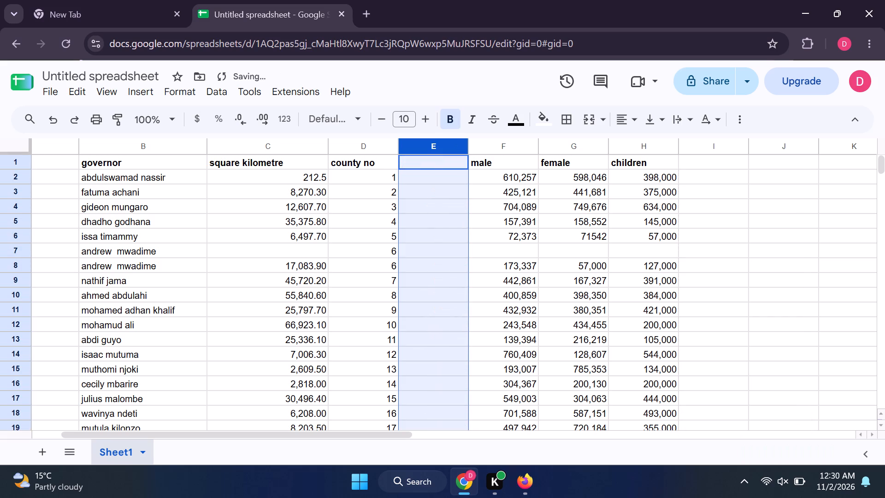
pyautogui.click(424, 177)
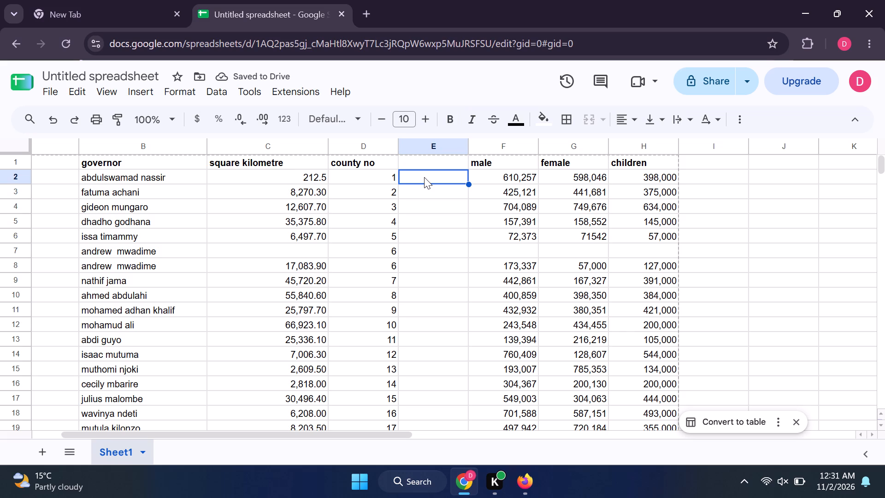
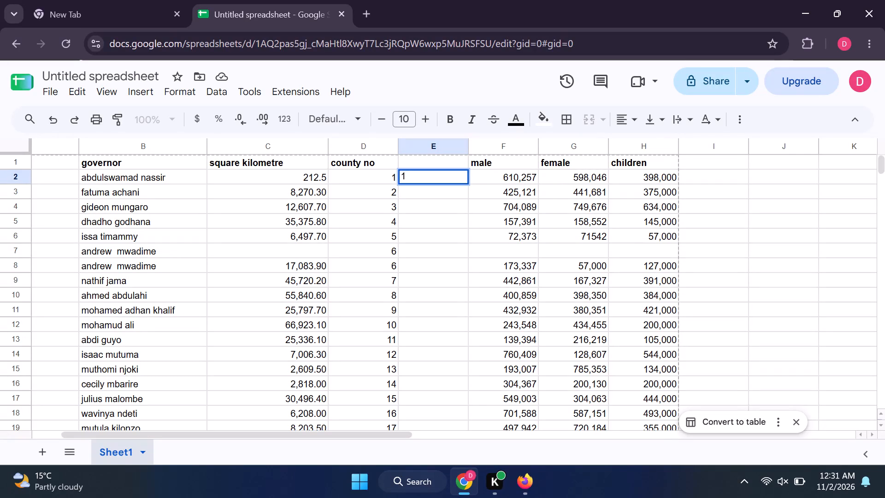
# Enter the population values 1,208,000 in cell E2 and 866,820 in cell E3.
pyautogui.press(',')
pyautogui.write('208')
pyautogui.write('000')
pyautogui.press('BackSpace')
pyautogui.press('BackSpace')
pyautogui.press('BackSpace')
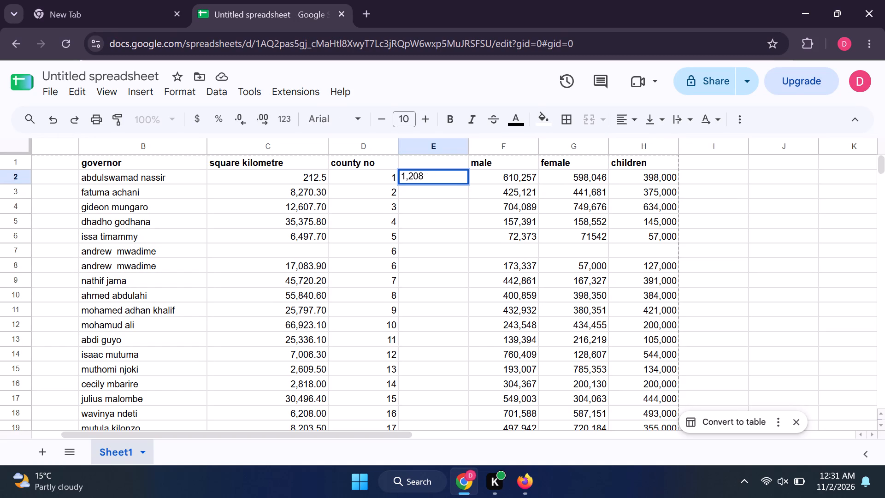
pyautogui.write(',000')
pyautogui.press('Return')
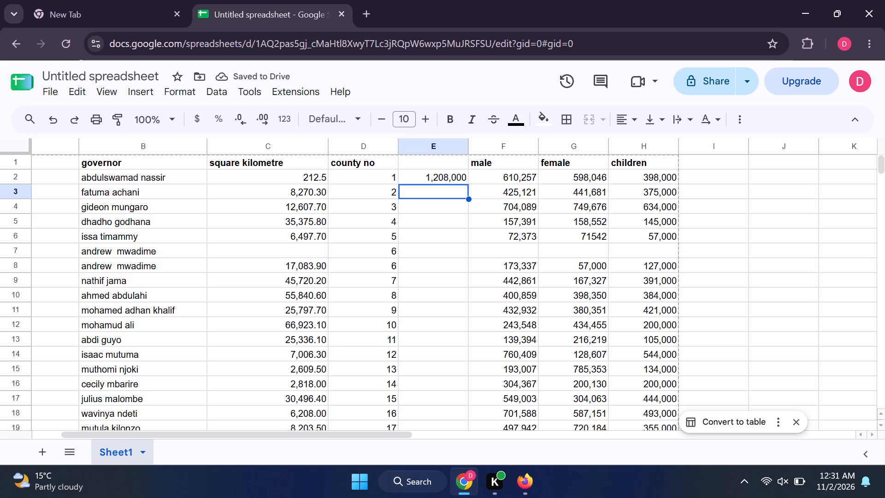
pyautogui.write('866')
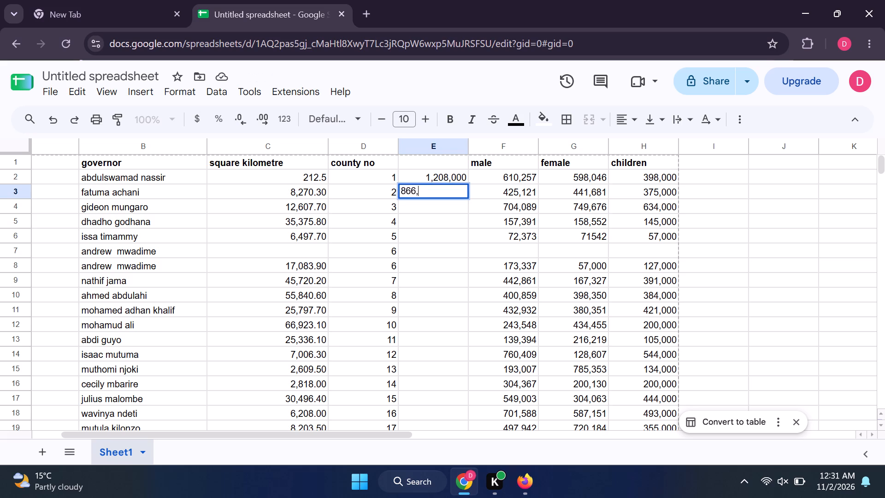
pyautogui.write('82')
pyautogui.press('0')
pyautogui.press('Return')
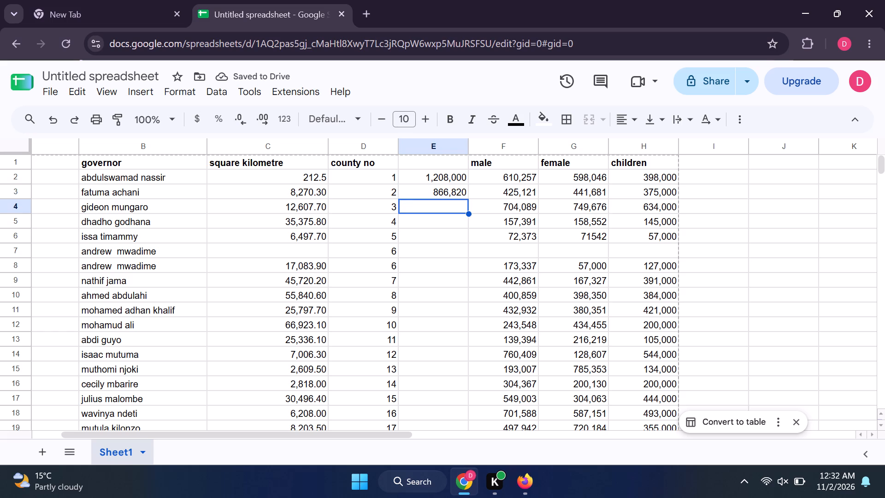
# Enter 1,453,787 in cell E4 and 315,943 in cell E5 of the population column.
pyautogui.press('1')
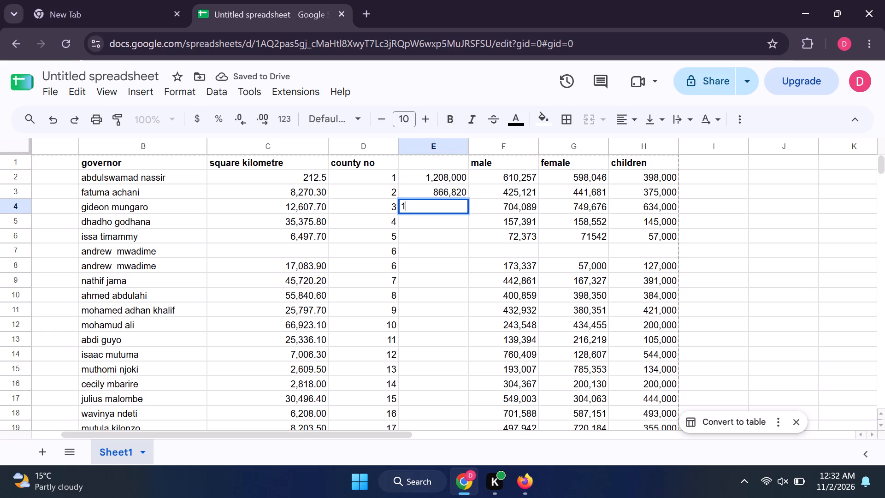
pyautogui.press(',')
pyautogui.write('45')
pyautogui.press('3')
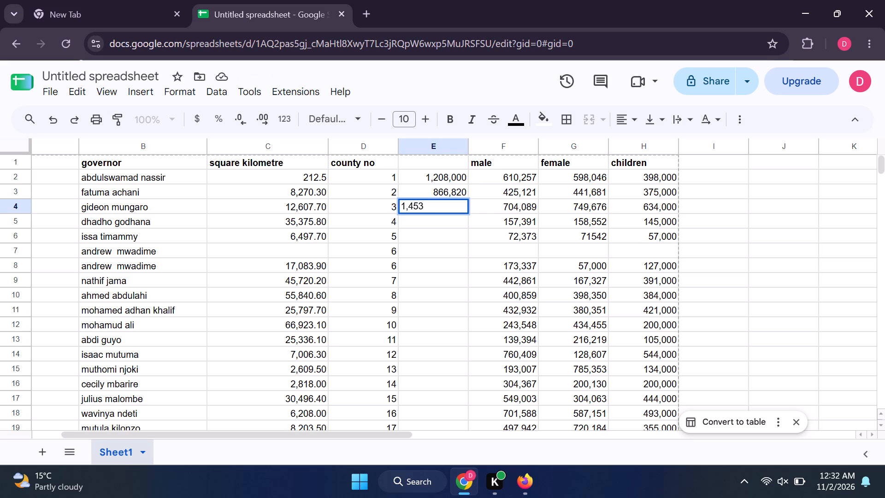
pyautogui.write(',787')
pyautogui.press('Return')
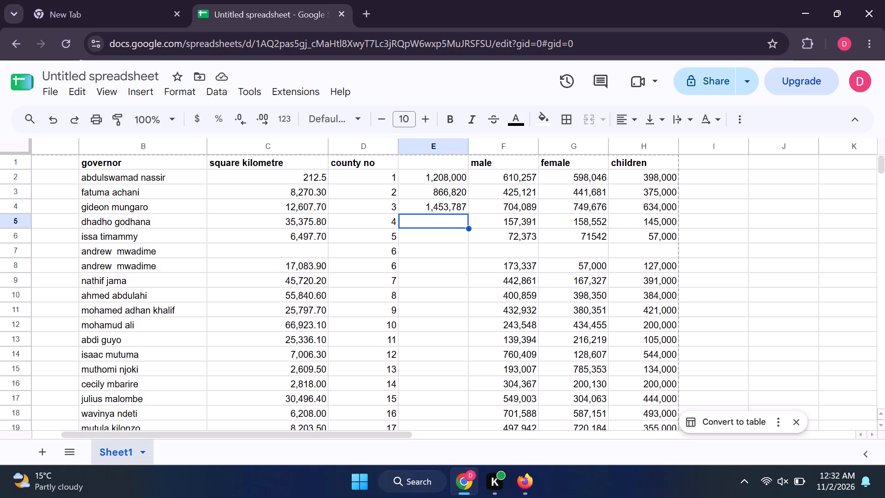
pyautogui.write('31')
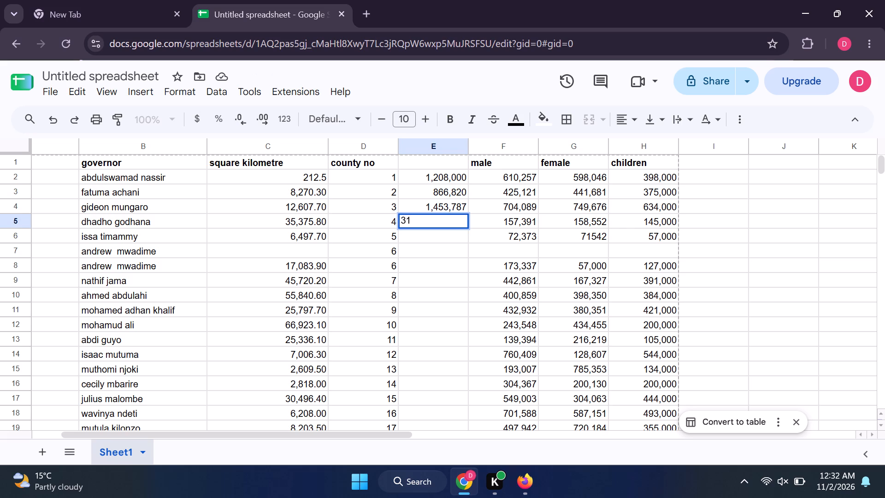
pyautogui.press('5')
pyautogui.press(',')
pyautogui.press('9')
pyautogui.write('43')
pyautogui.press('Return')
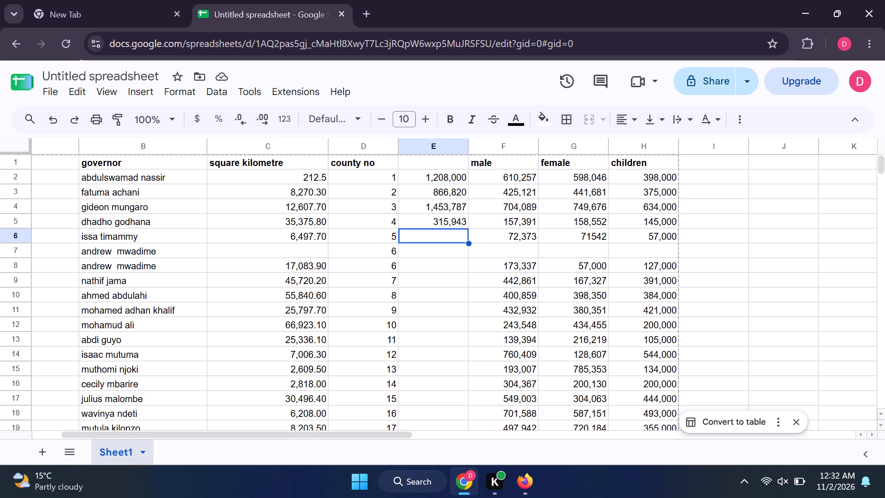
# Enter 143,920 in cell E6 and 340,671 in cell E7 of the population column.
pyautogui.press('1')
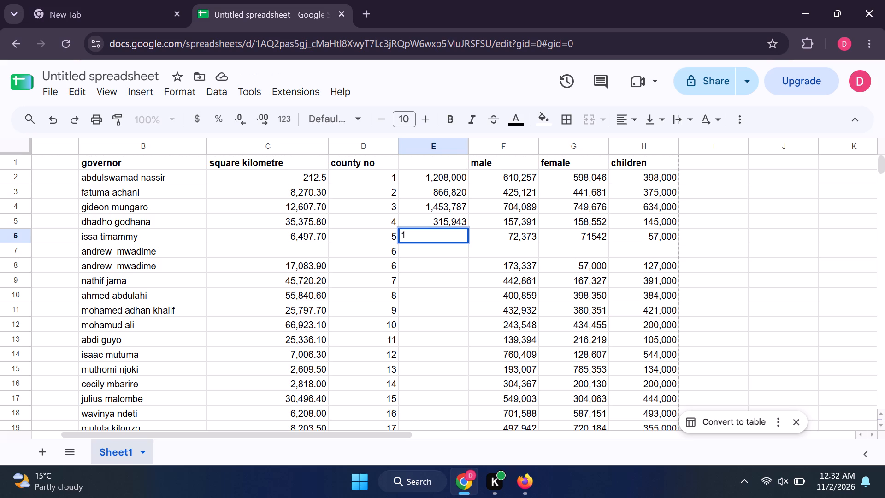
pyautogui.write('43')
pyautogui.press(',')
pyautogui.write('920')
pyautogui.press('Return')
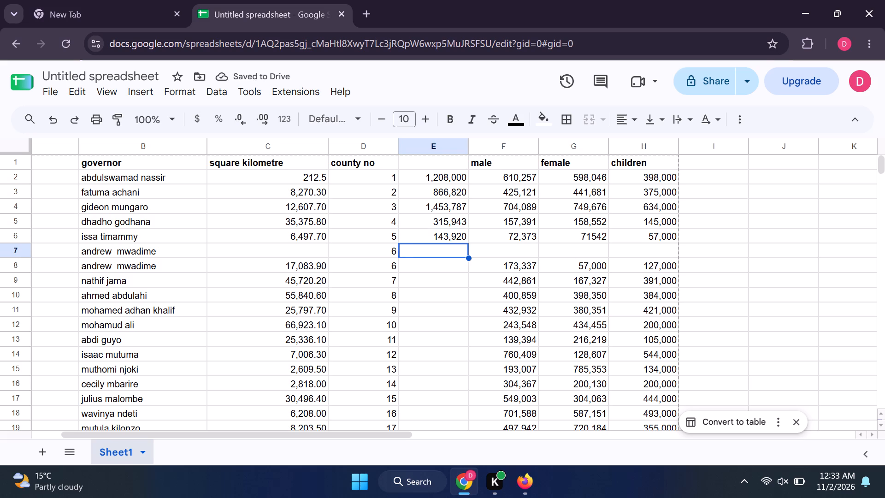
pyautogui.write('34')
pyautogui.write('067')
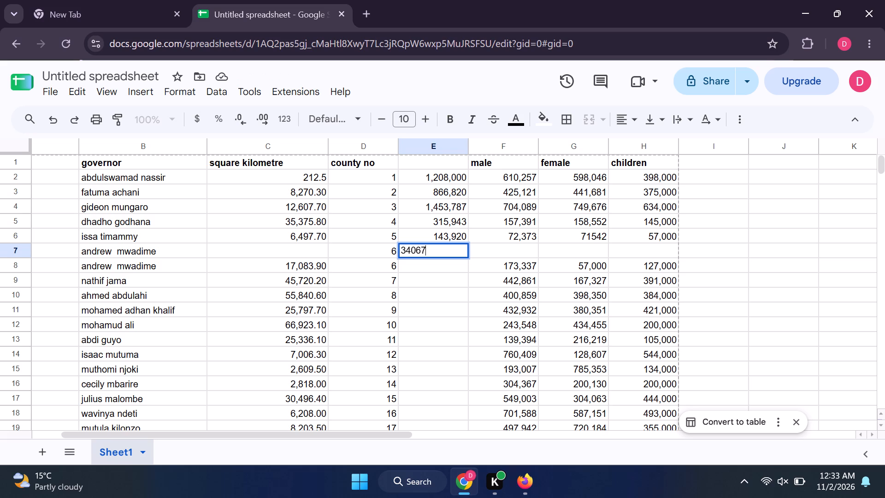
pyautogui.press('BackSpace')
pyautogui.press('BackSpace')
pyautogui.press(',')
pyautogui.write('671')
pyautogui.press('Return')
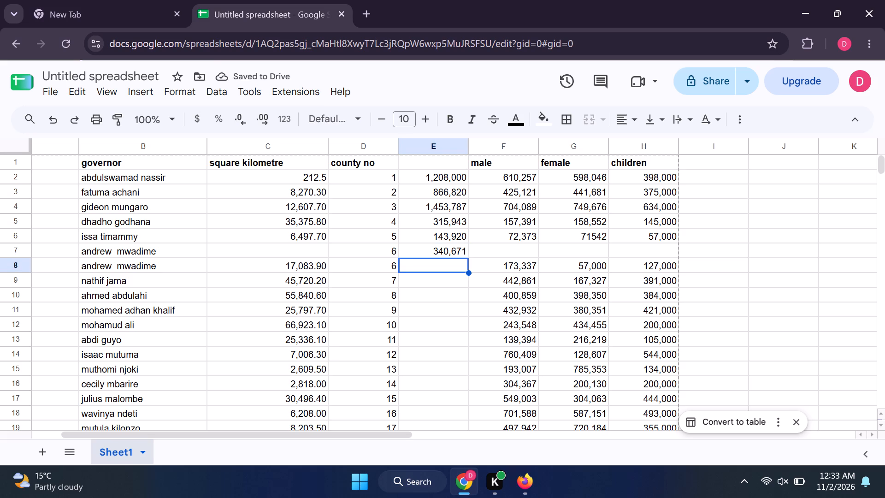
# Enter 841,353 in cell E8 and 781,263 in cell E9 of the population column.
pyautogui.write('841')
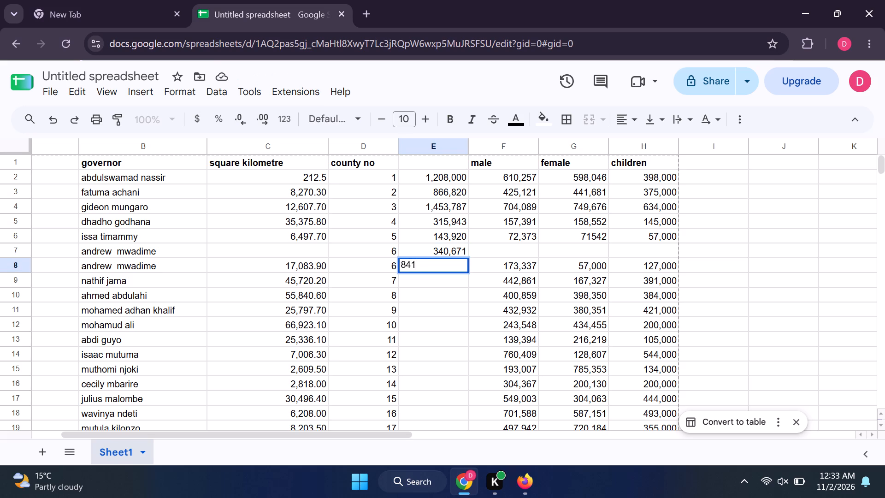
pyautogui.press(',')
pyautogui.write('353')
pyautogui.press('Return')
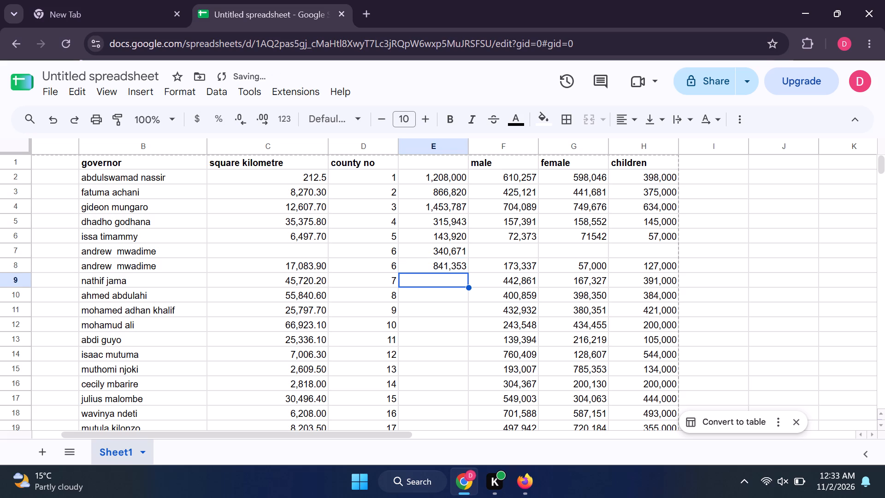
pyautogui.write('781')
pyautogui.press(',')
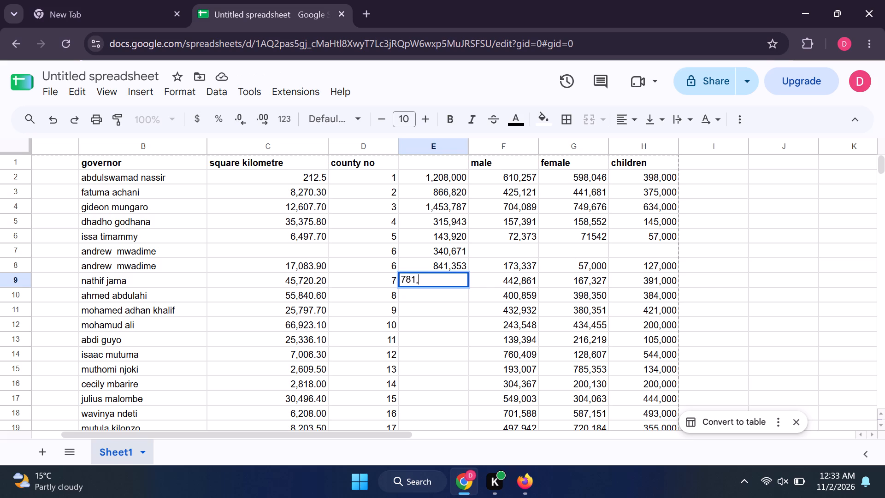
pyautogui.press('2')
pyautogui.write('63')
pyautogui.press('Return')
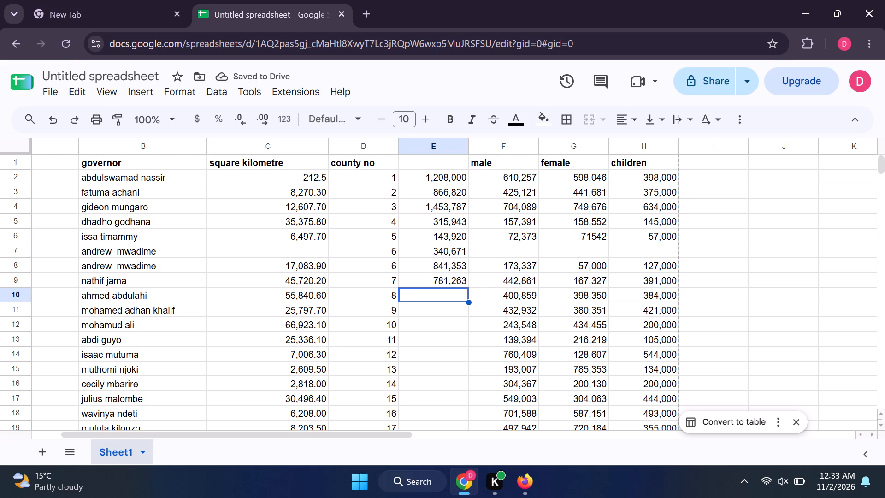
# Enter 867,457 in cell E10 and 459,785 in cell E11 of the population column.
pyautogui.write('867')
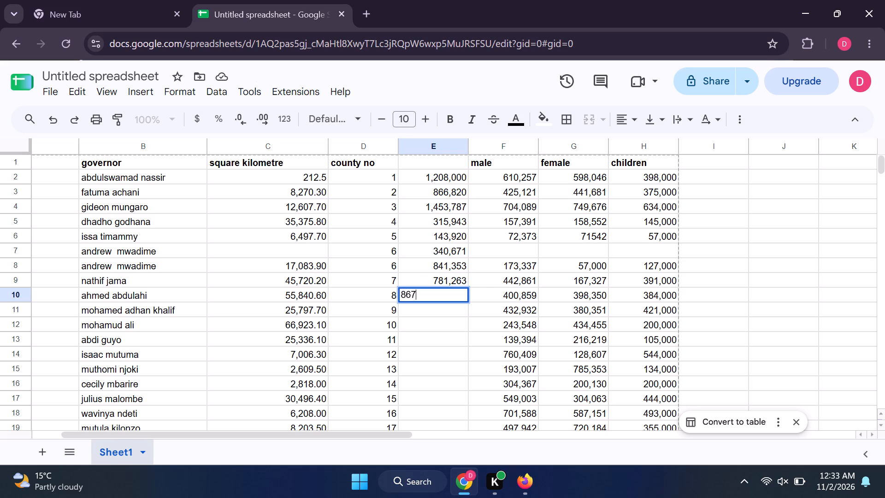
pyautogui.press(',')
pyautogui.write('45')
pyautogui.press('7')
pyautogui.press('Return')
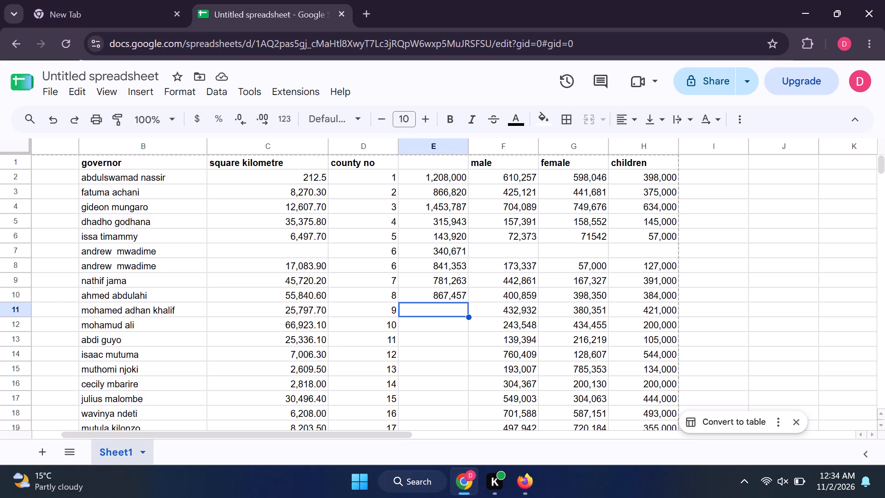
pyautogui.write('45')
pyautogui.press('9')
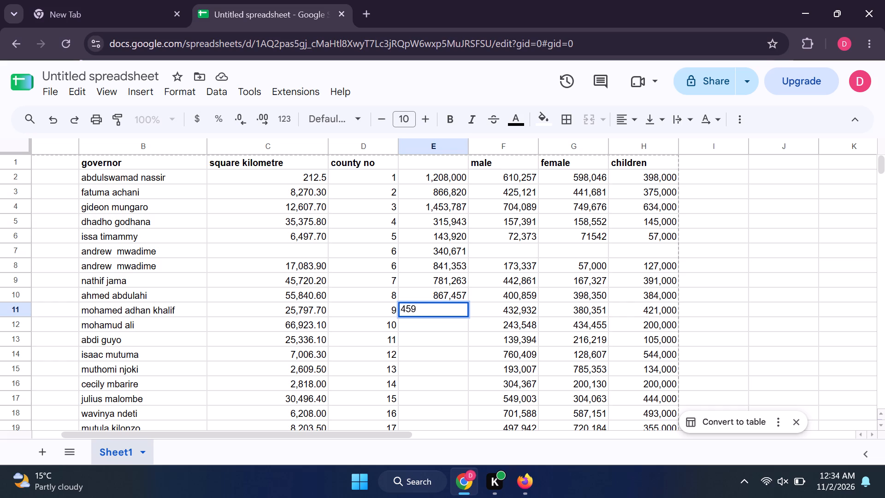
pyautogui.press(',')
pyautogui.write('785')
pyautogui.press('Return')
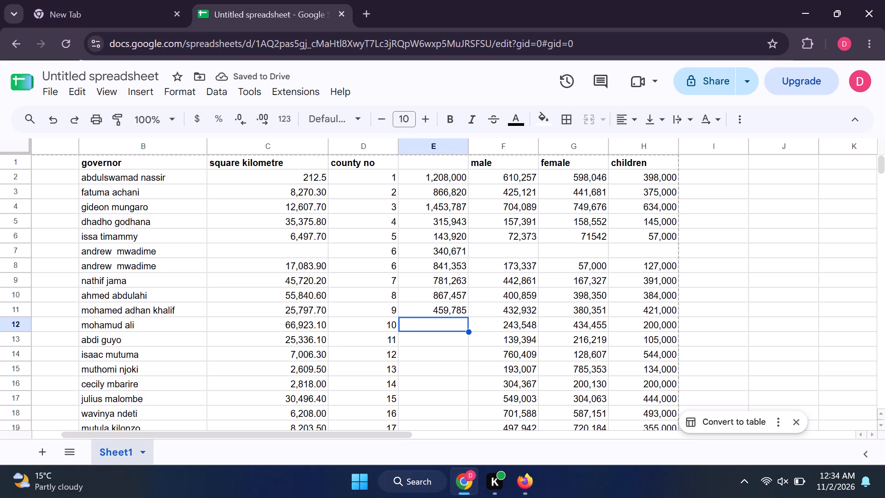
# Enter the population value 268,002 in cell E12 for county no 10.
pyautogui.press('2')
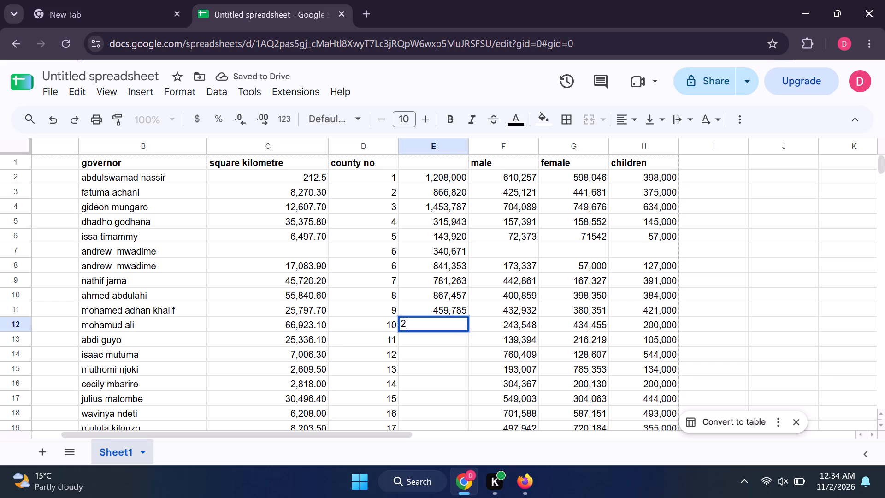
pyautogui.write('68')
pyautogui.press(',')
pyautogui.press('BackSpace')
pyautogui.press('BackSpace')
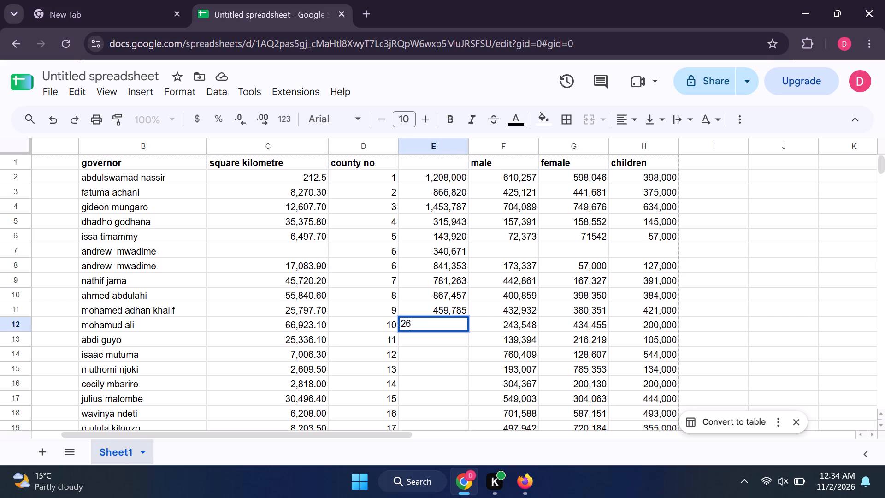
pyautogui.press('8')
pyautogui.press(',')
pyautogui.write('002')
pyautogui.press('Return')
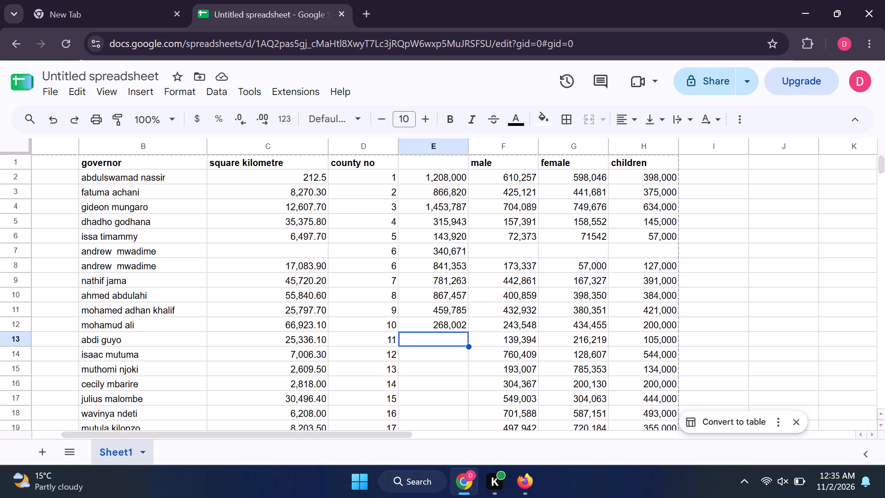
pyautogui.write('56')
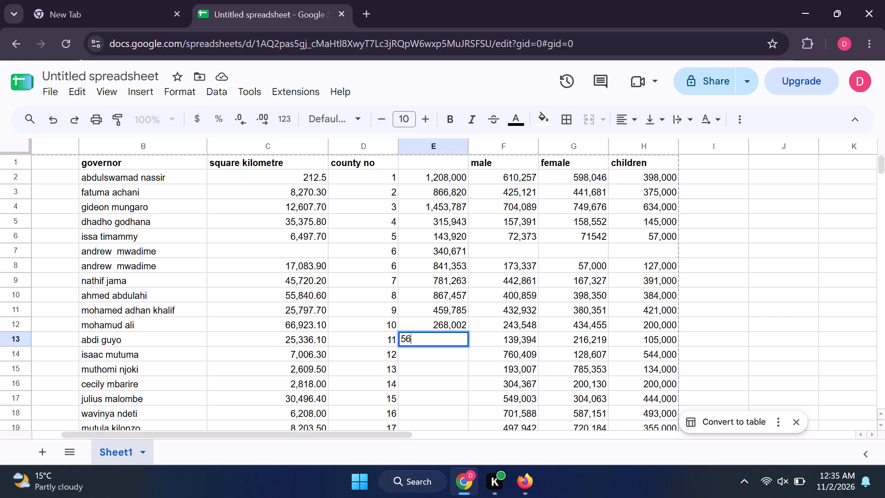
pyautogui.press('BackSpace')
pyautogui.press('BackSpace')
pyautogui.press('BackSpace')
# Enter the population value 1,545,714 in cell E13 for county no 11.
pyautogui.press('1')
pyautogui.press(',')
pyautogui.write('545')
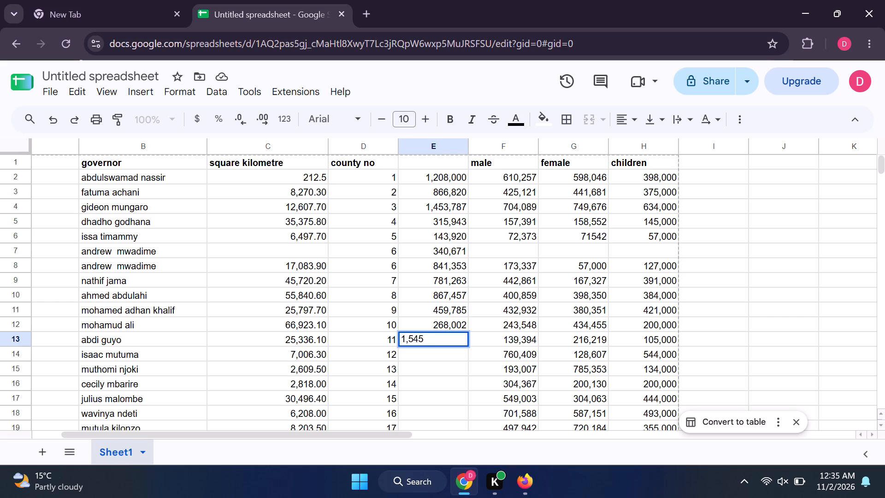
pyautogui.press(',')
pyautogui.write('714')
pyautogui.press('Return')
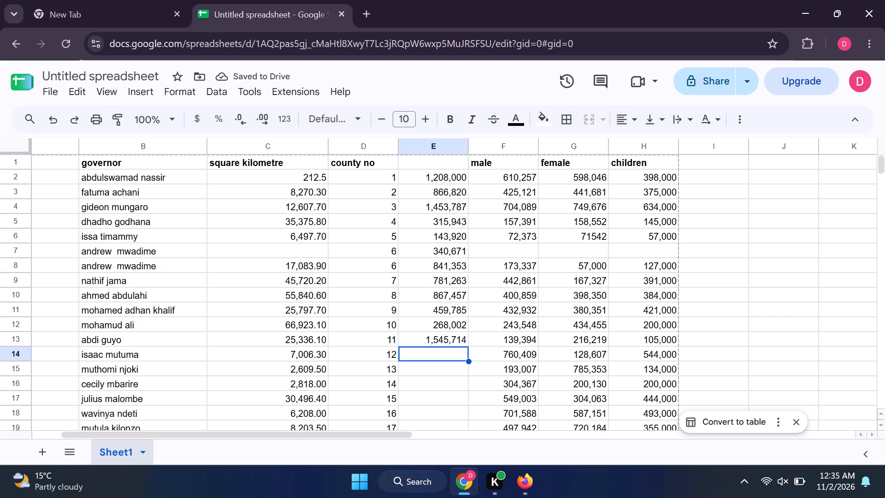
# Enter 393,177 in cell E14 and 608,599 in cell E15 of the population column.
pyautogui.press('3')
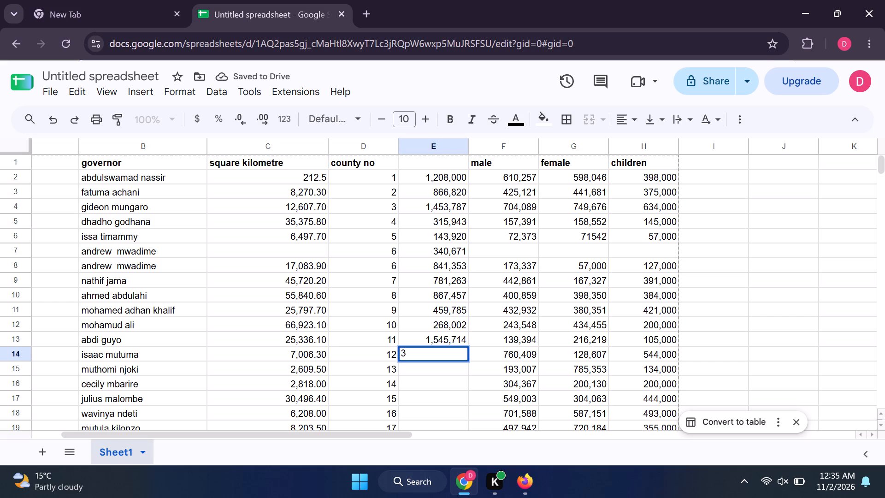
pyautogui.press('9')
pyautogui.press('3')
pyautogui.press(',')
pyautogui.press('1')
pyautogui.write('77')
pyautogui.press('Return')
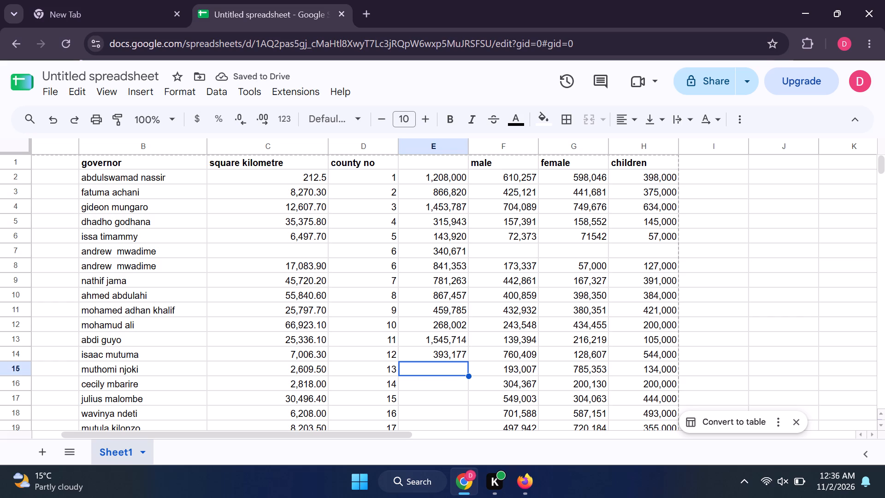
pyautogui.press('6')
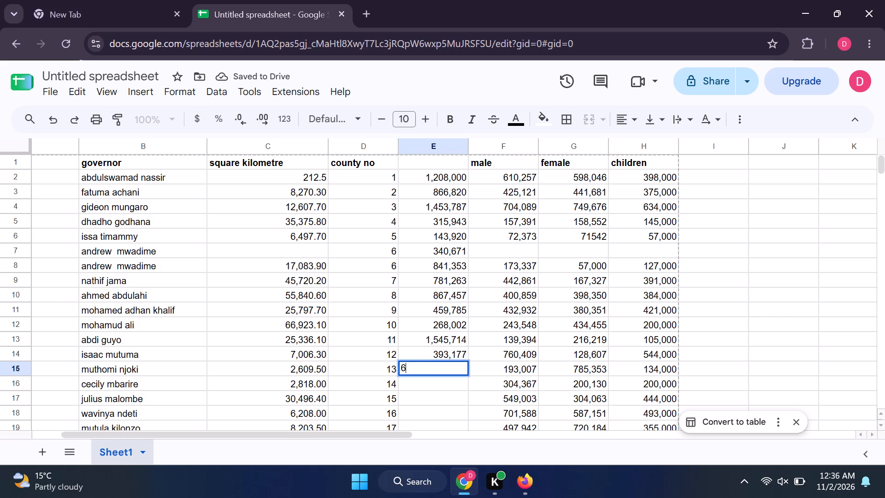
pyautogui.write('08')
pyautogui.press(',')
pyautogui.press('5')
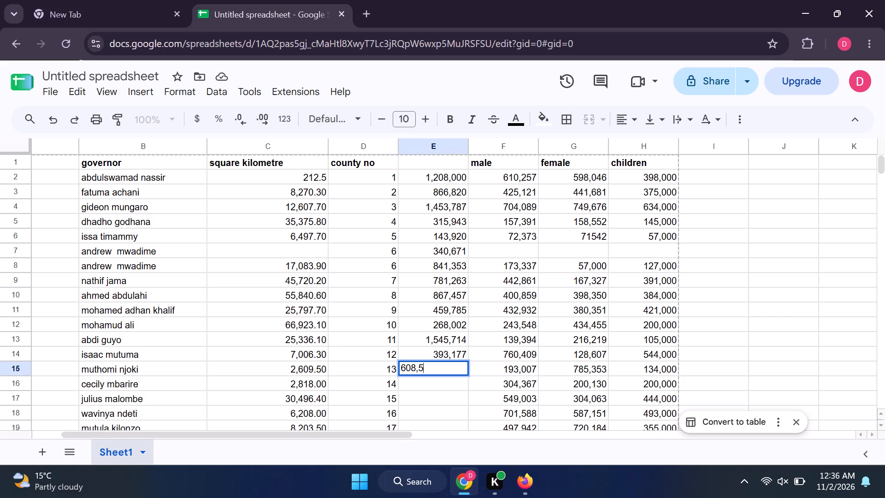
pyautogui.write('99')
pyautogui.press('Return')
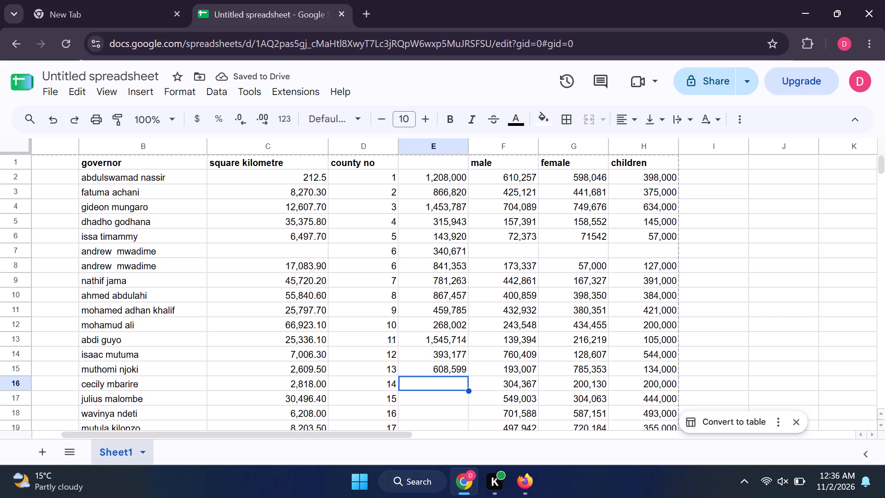
# Enter the population value 1,136,187 in cell E16 for county no 14.
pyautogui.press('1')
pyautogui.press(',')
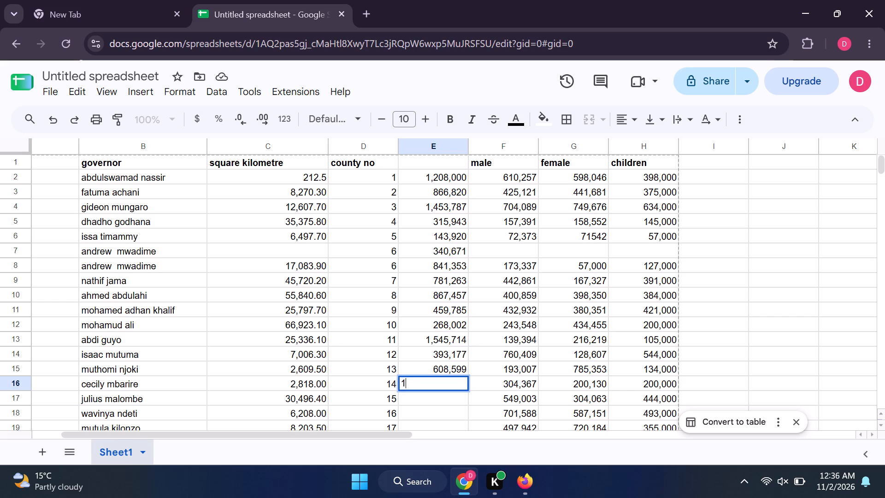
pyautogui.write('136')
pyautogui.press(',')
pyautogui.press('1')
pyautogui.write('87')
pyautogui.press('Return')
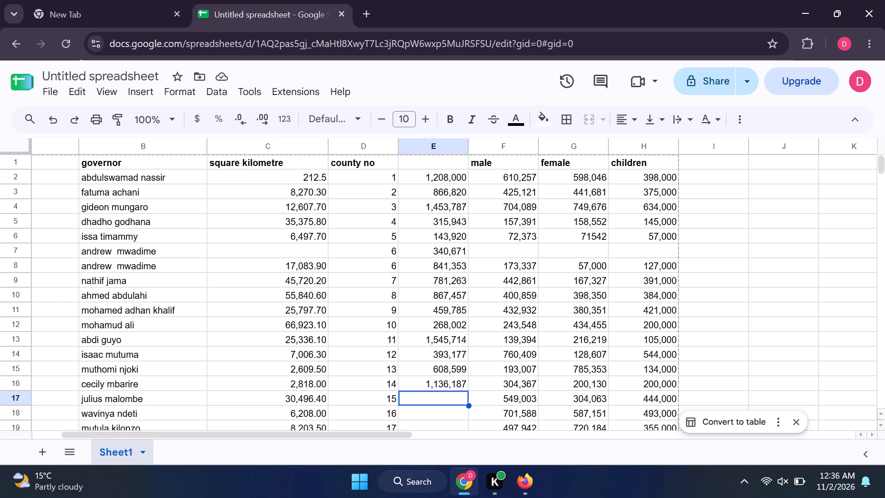
# Enter the population value 1,421,932 in cell E17 for county no 15.
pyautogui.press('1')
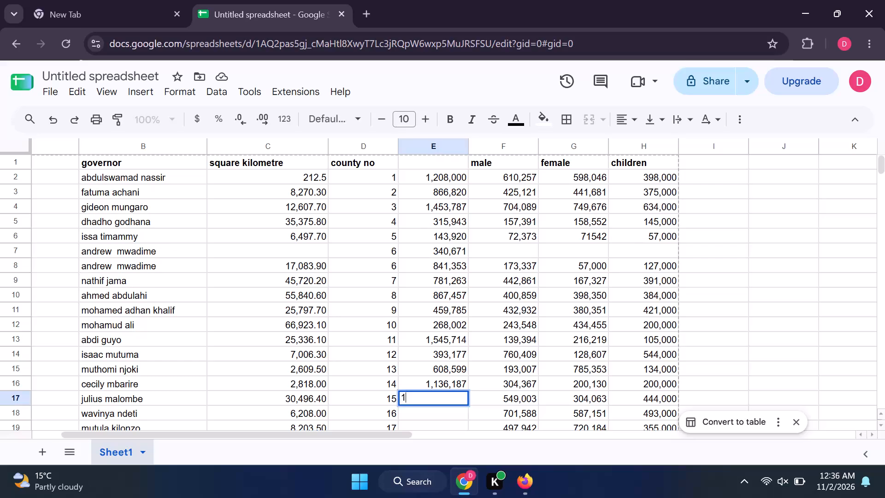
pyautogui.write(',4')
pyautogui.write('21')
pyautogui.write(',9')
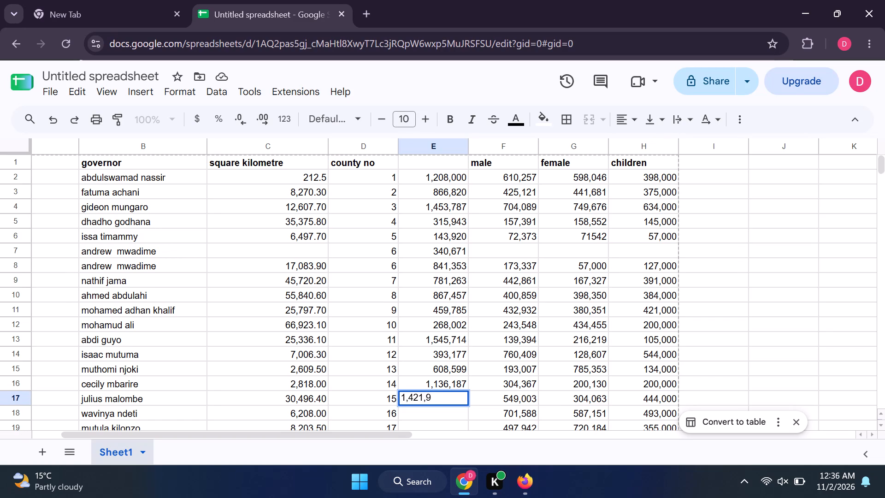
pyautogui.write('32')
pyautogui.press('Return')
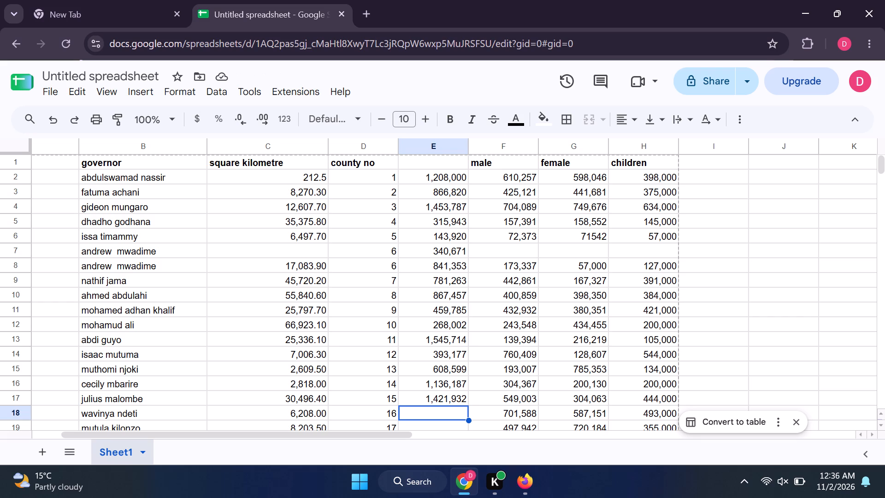
# Enter 987,653 in cell E18 and 638,289 in cell E19 of the population column.
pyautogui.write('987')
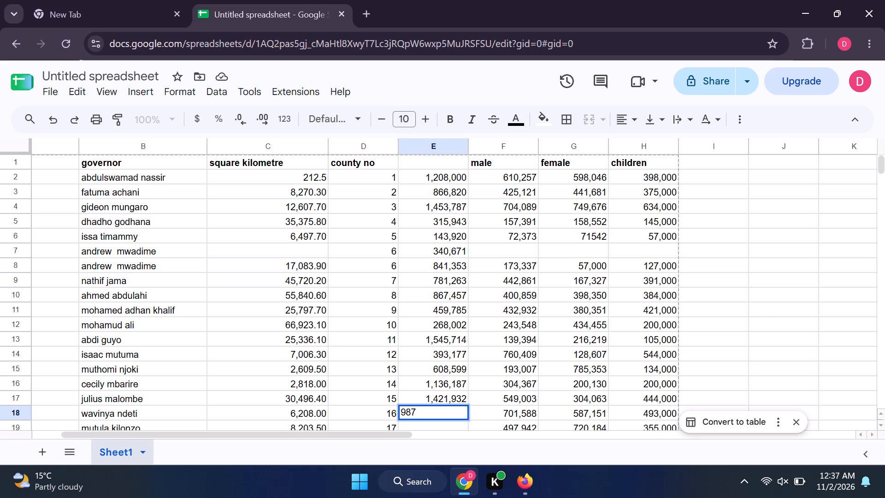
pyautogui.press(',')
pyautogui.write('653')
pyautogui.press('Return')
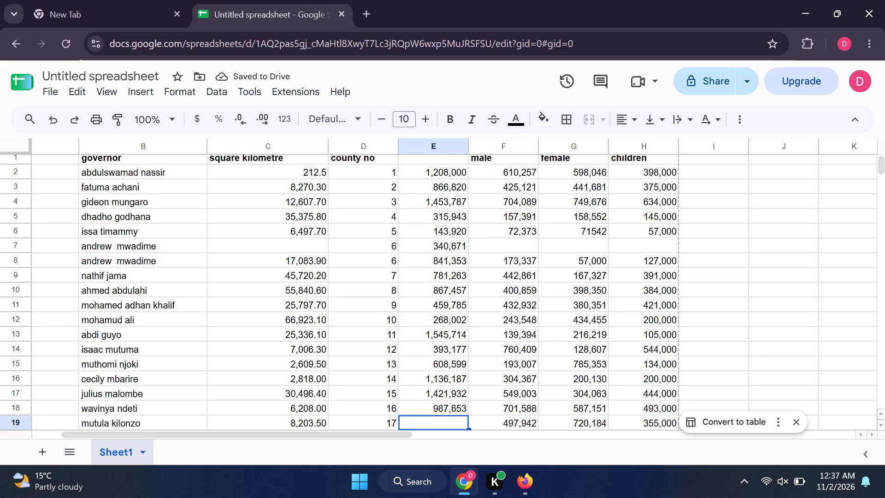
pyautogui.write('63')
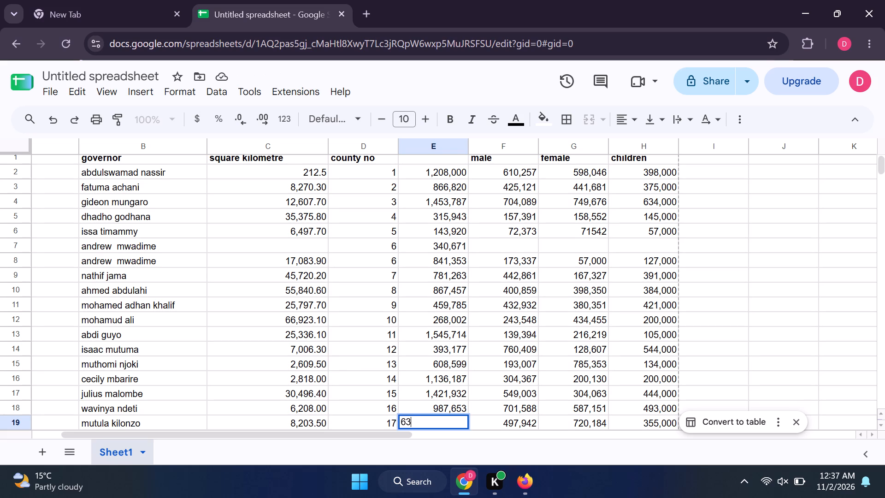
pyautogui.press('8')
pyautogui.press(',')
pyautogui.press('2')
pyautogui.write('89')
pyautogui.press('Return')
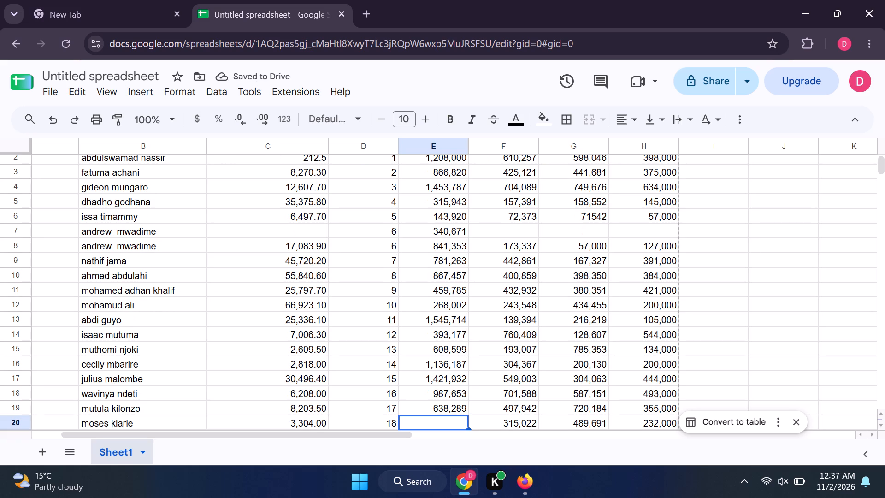
# Enter the population value 759,164 in cell E20 for county no 18.
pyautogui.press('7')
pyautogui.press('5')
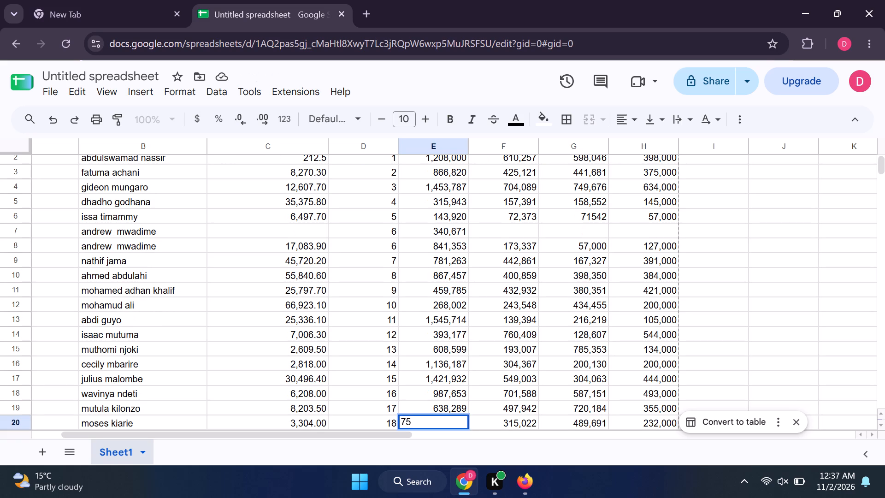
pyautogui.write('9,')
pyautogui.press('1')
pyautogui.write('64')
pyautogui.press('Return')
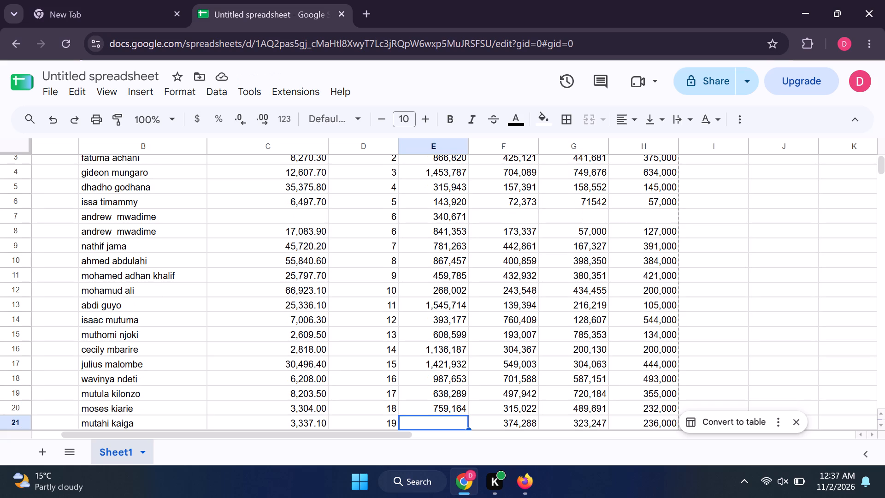
# Enter the population value 610,411, with its thousands comma, in cell E21 for county no 19.
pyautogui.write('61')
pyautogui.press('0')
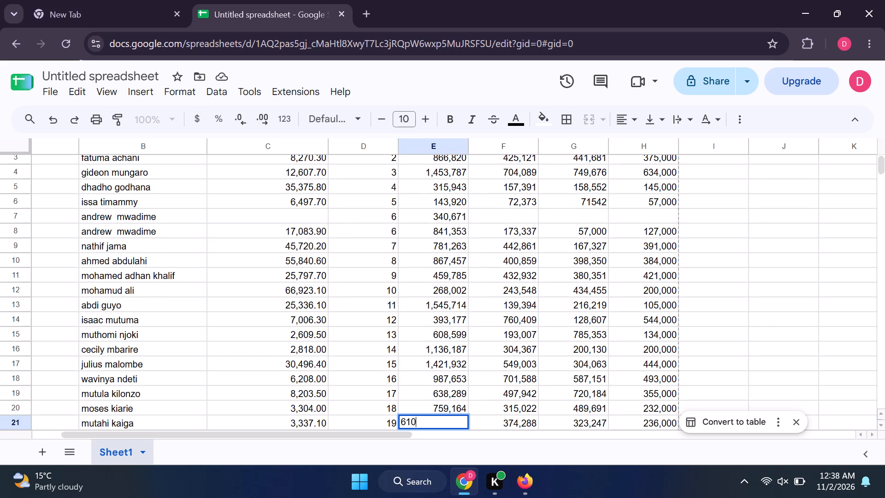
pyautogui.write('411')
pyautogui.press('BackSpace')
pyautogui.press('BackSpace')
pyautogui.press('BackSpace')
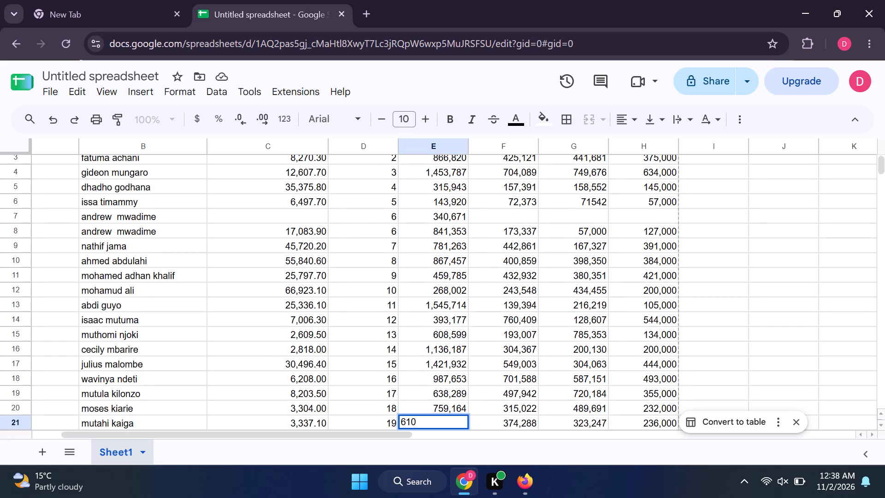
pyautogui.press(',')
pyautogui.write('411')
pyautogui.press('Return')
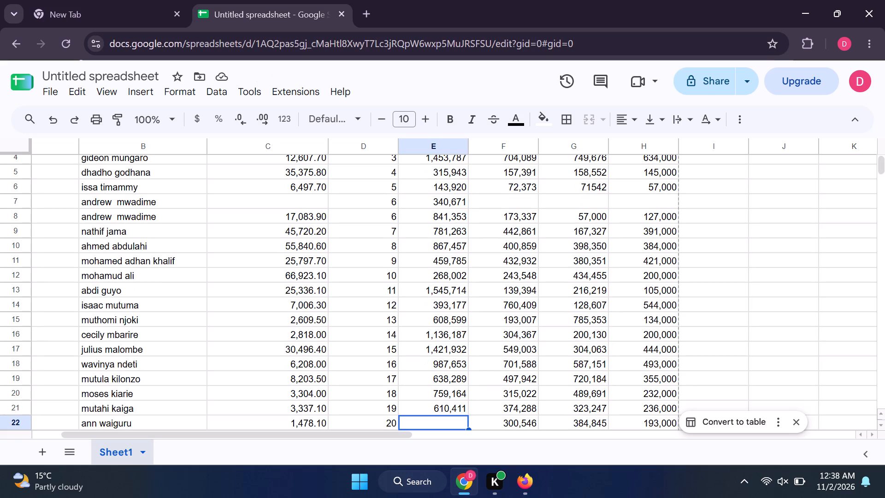
# Enter the population value 1,056,640 in cell E22 for county no 20.
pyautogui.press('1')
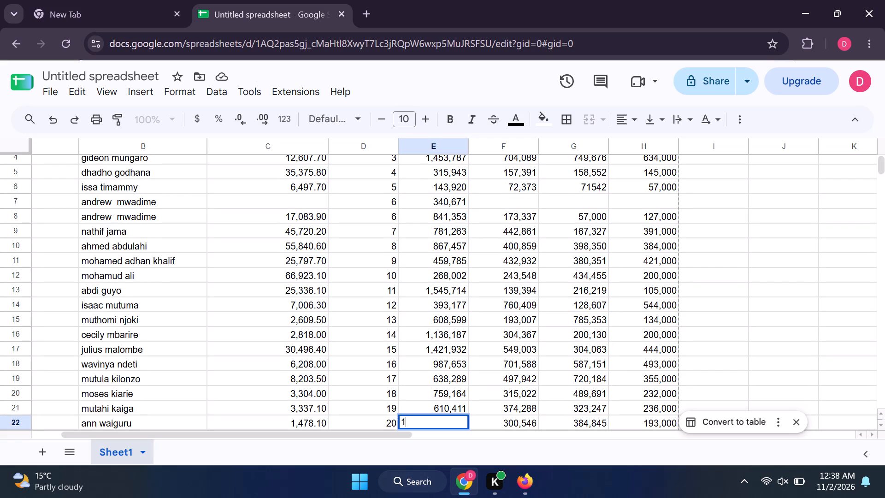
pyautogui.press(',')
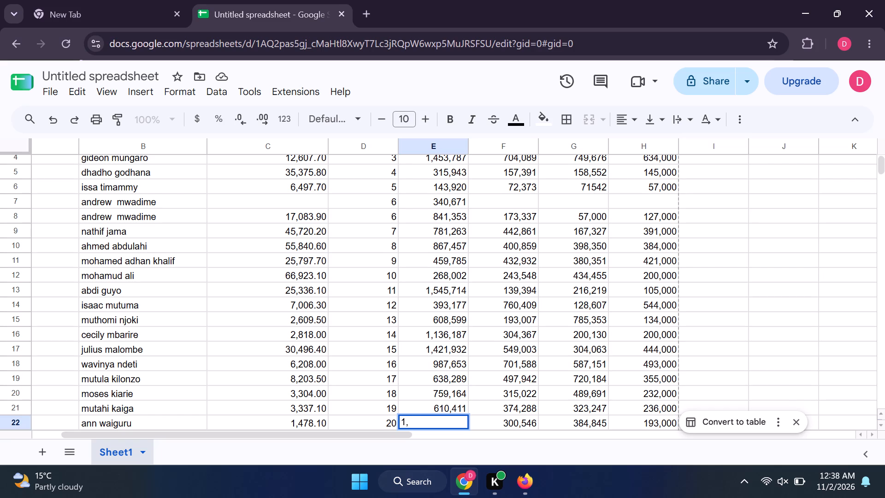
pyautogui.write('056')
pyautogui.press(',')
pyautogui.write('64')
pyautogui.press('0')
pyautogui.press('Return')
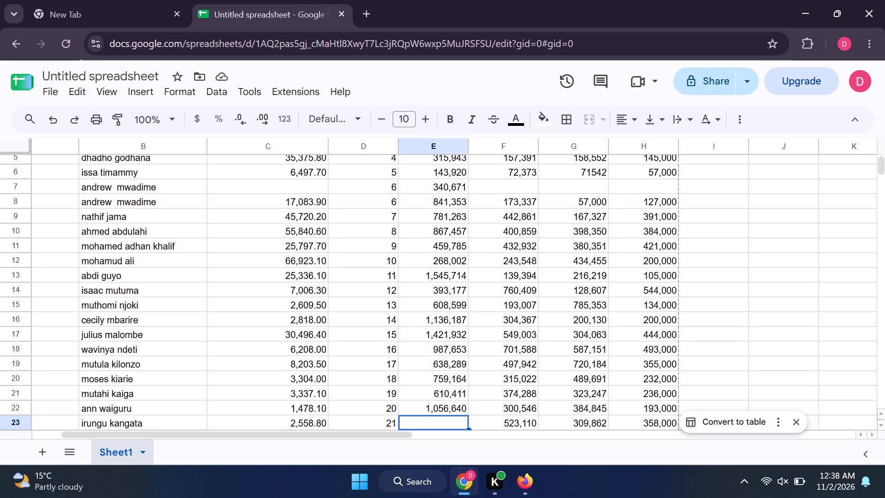
# Enter the population value 2,417,735 in cell E23 for county no 21.
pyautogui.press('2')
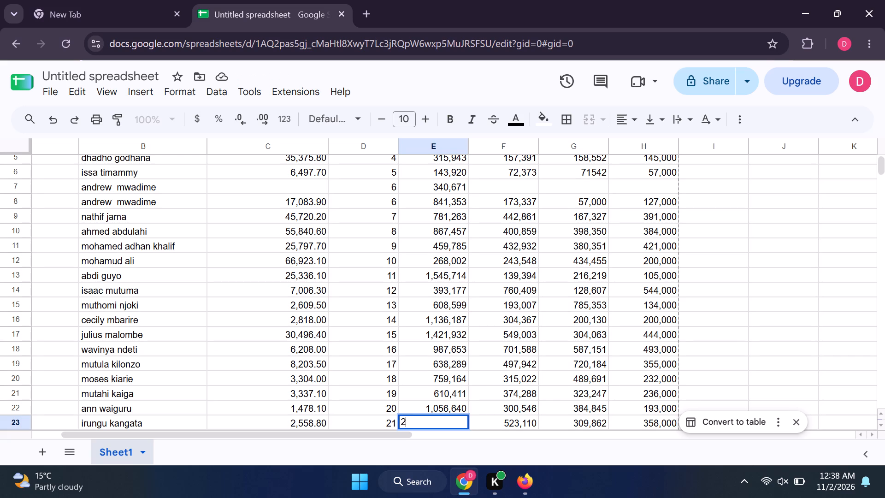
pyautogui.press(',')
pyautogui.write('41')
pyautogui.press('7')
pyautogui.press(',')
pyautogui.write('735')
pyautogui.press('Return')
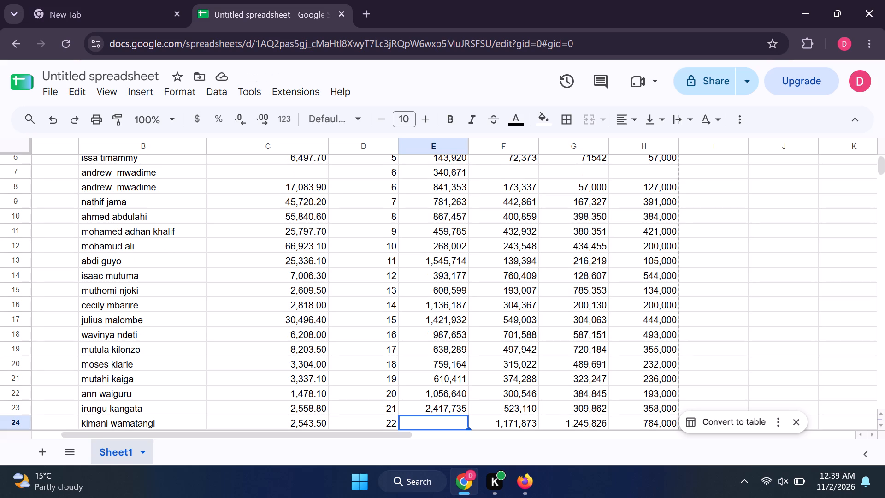
# Enter 926,976 in cell E24 and 621,241 in cell E25 of the population column.
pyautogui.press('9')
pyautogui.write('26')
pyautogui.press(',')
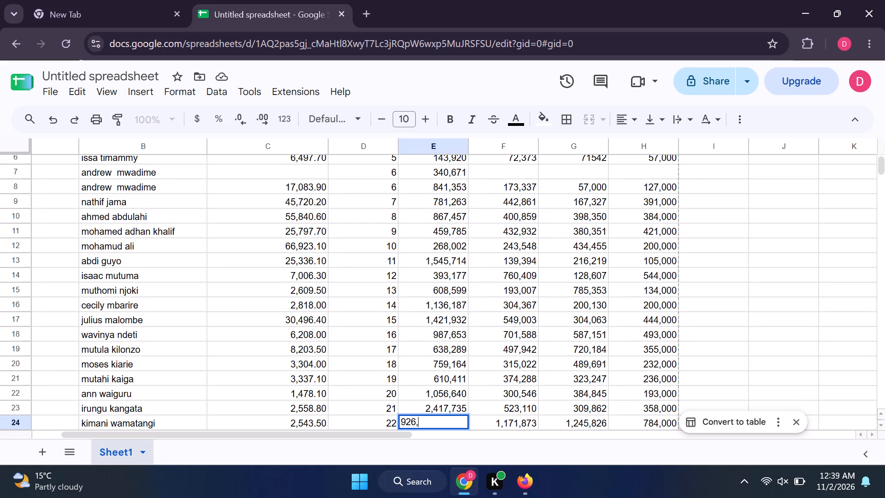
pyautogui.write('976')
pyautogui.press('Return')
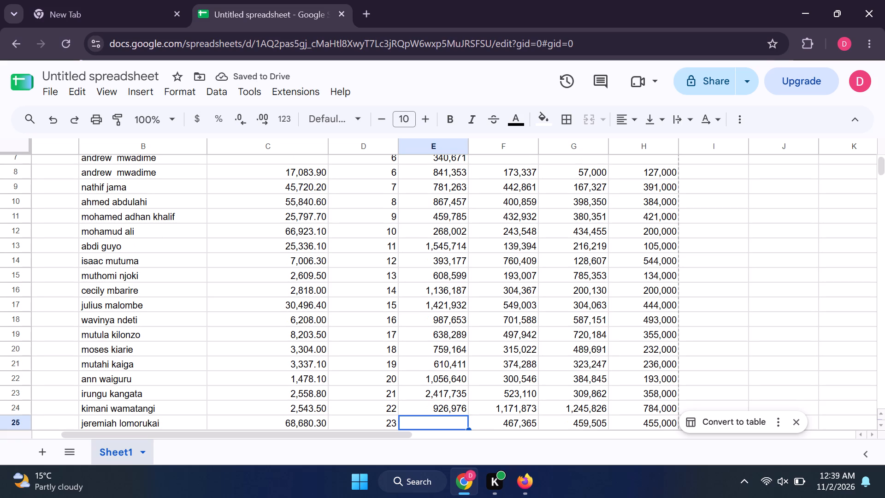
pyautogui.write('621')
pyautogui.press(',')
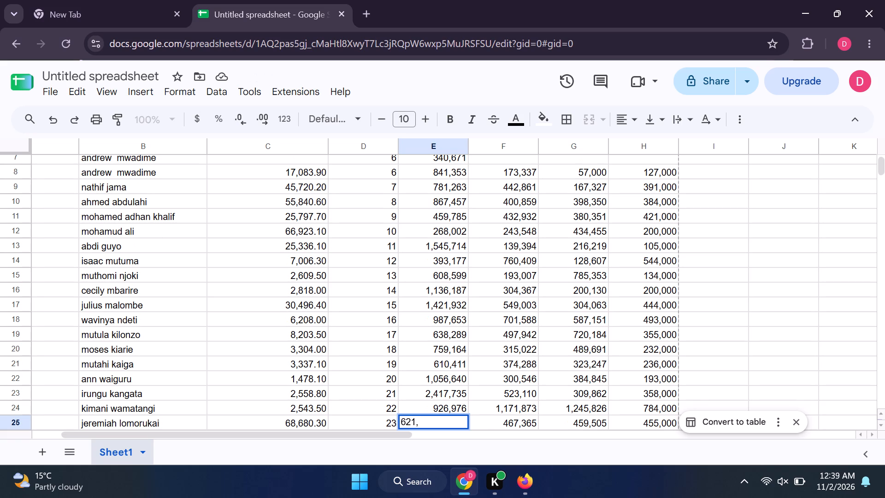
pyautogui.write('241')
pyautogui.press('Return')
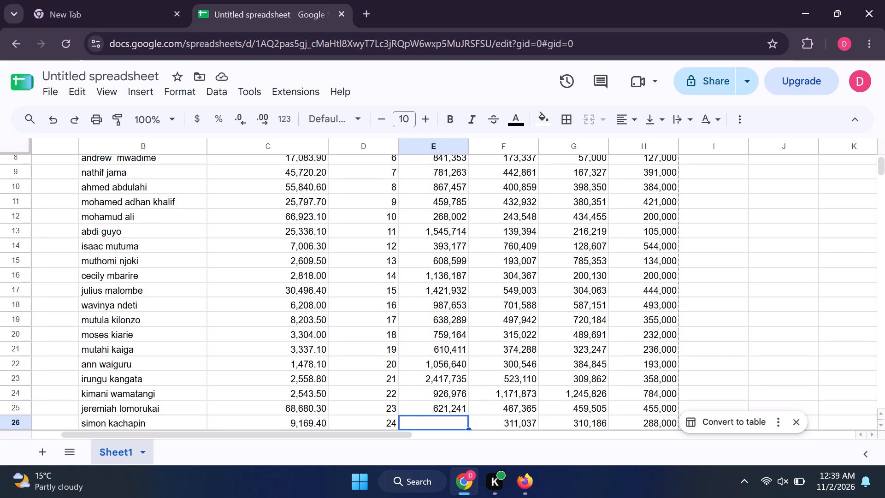
# Enter the population value 310,327, with its thousands comma, in cell E26 for county no 24.
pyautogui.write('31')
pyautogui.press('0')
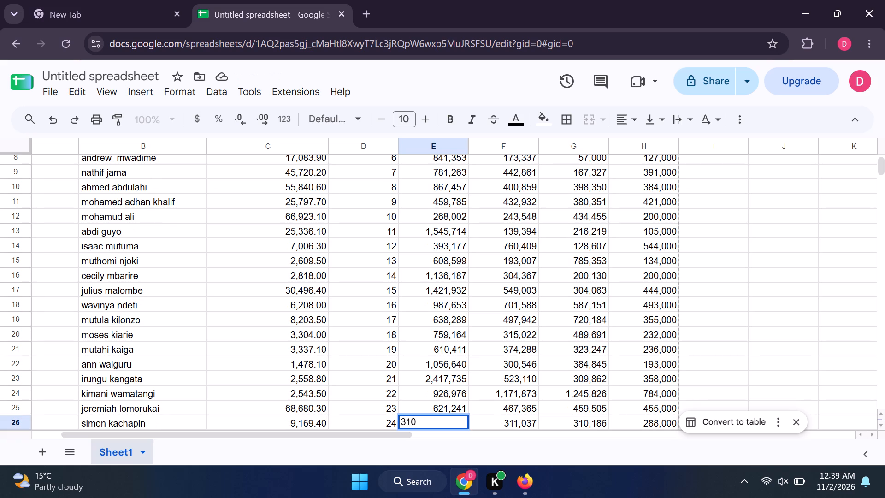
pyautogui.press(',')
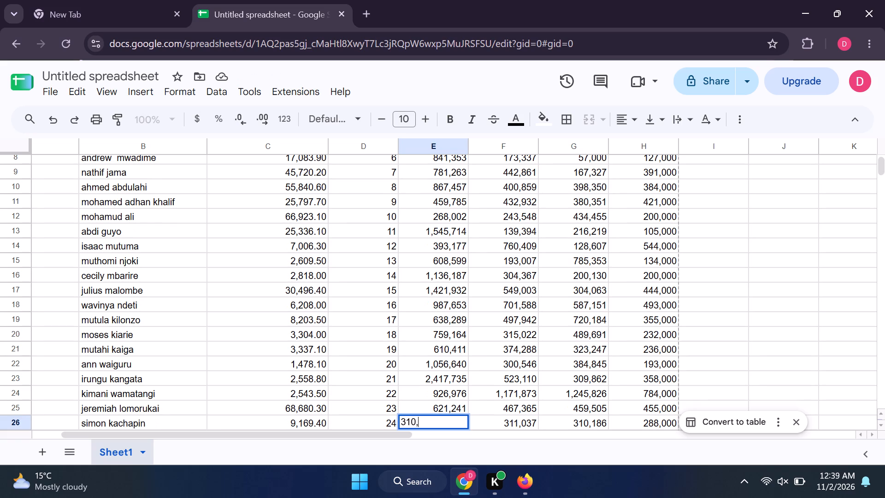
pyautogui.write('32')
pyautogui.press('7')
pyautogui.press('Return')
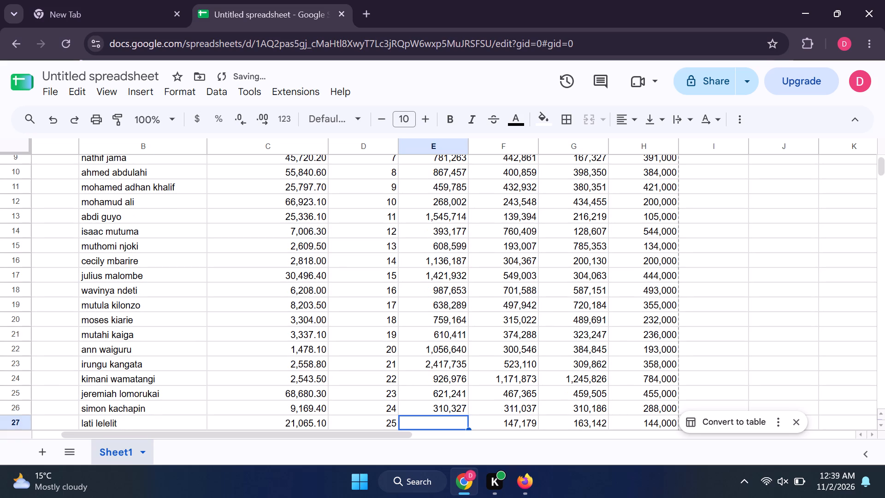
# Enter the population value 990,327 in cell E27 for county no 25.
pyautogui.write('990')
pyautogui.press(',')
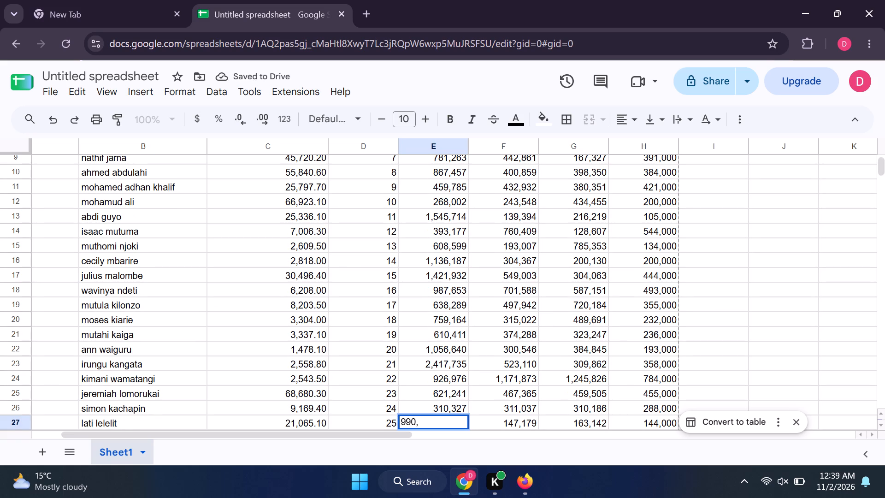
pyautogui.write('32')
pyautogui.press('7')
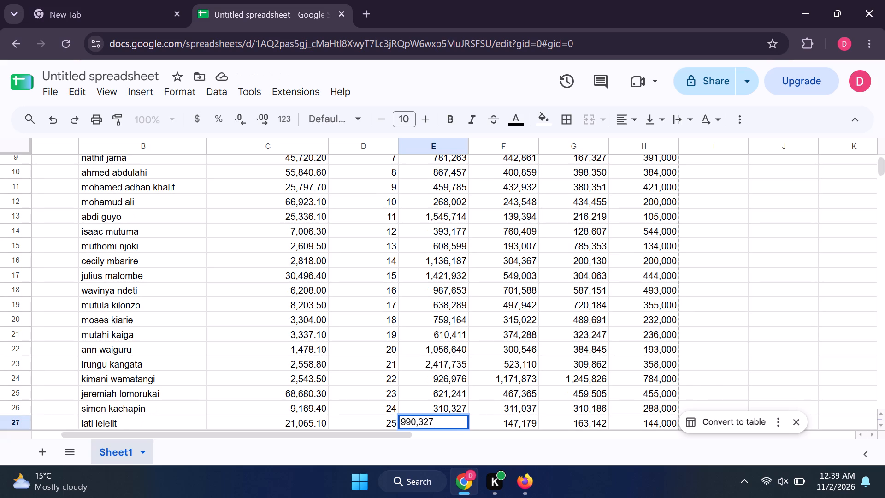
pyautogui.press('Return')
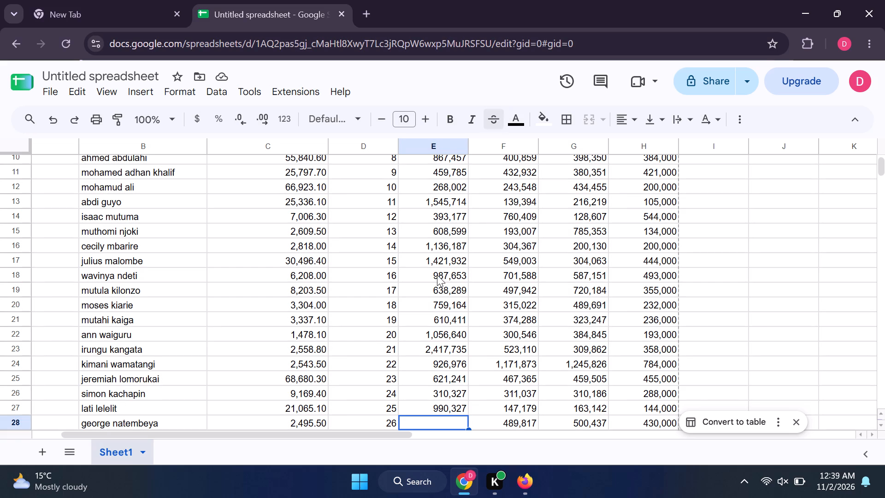
# Clear the population value in cell E27 for county no 25 and enter 990,341 instead.
pyautogui.click(454, 411)
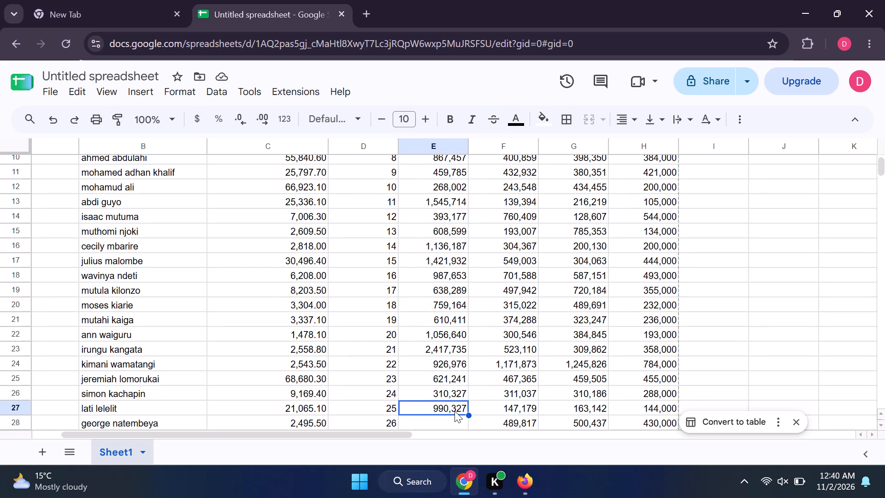
pyautogui.press('BackSpace')
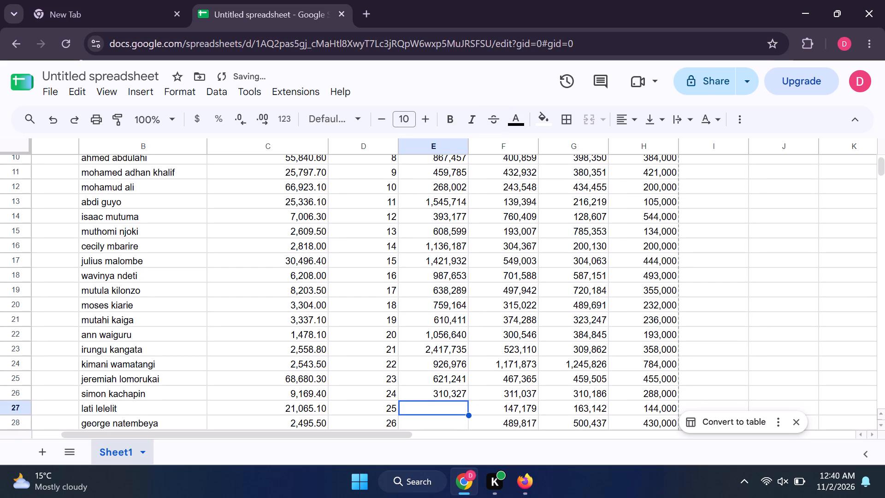
pyautogui.write('990')
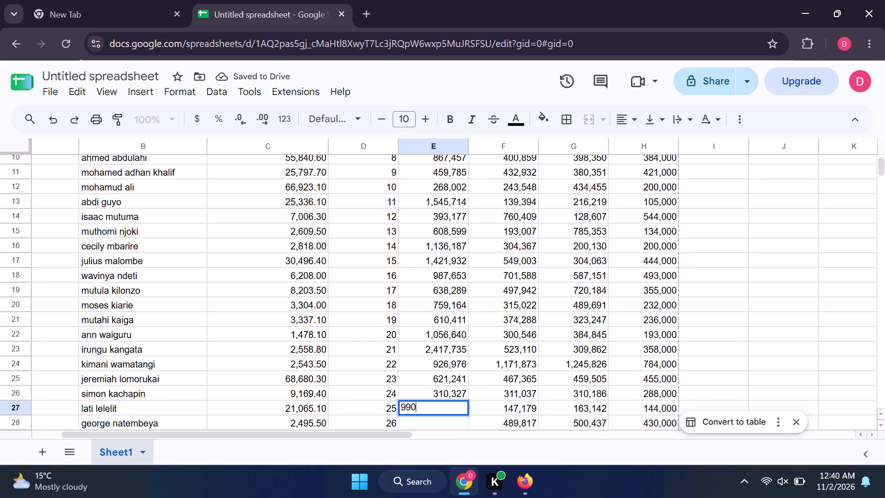
pyautogui.press(',')
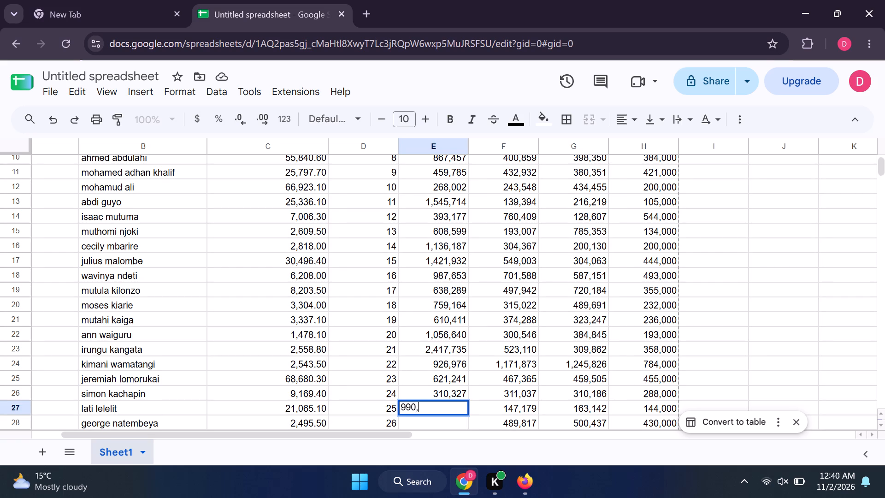
pyautogui.press('3')
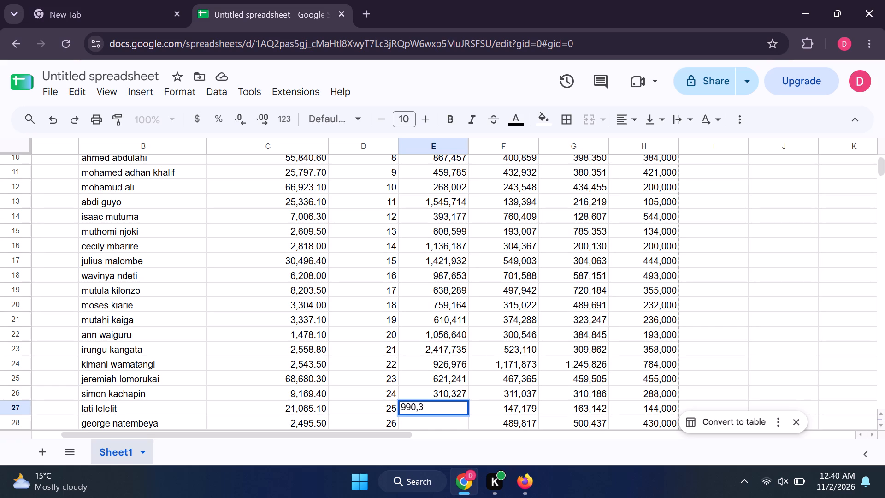
pyautogui.press('4')
pyautogui.press('1')
pyautogui.press('Return')
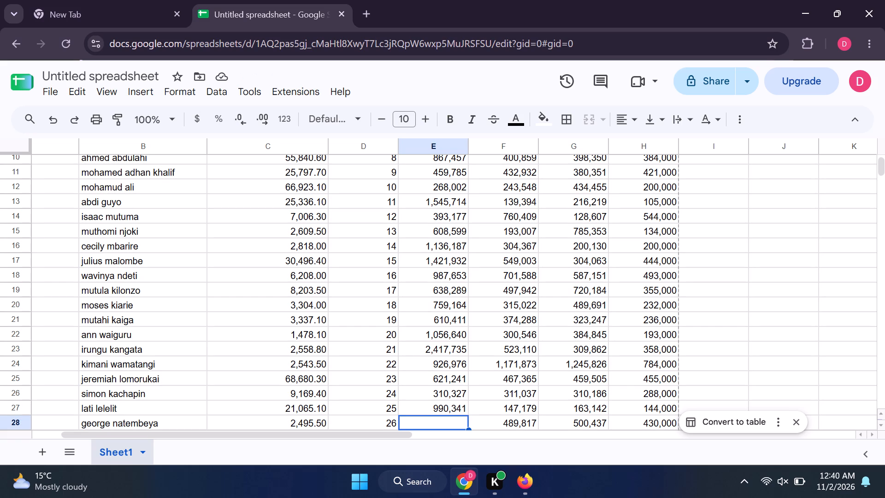
# Enter the population value 1,163,186 in cell E28 for county no 26.
pyautogui.press('1')
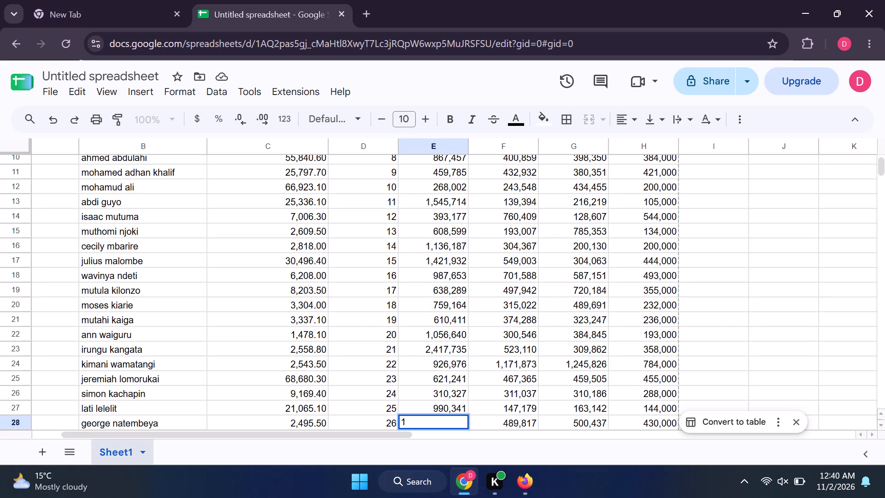
pyautogui.press(',')
pyautogui.press('1')
pyautogui.press('6')
pyautogui.press('3')
pyautogui.press(',')
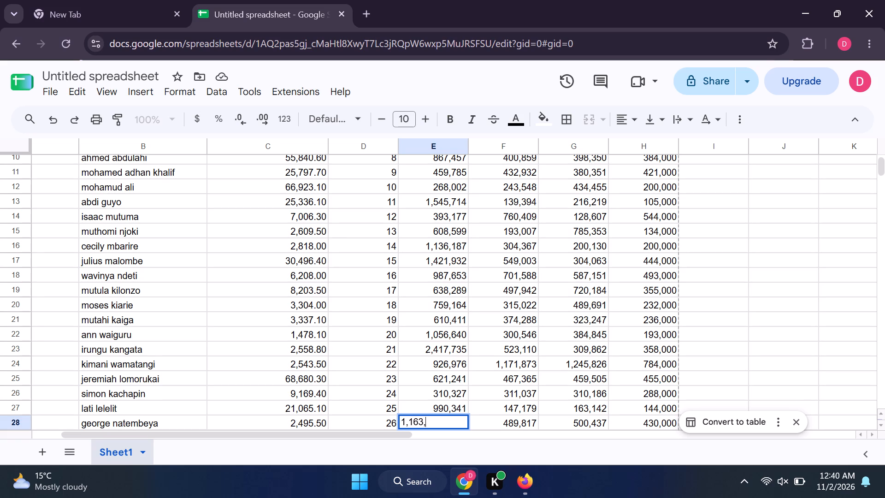
pyautogui.press('1')
pyautogui.write('86')
pyautogui.press('Return')
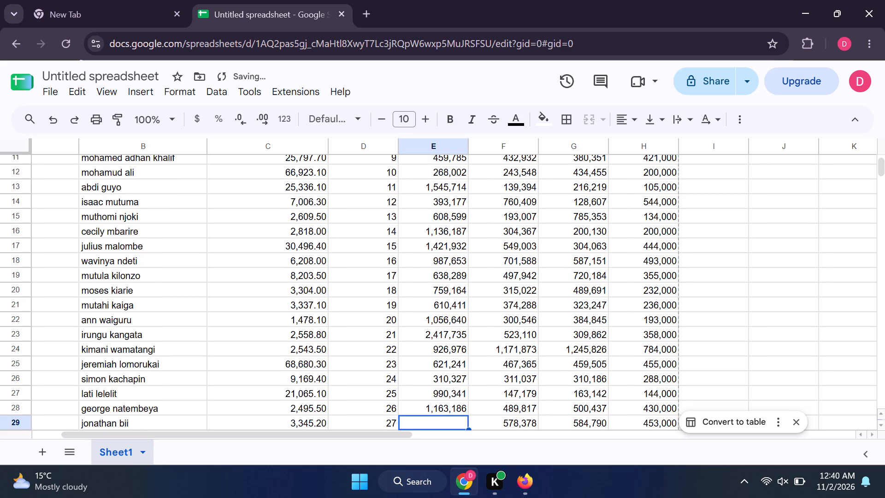
# Enter the population value 454,480, with its thousands comma, in cell E29 for county no 27.
pyautogui.write('45')
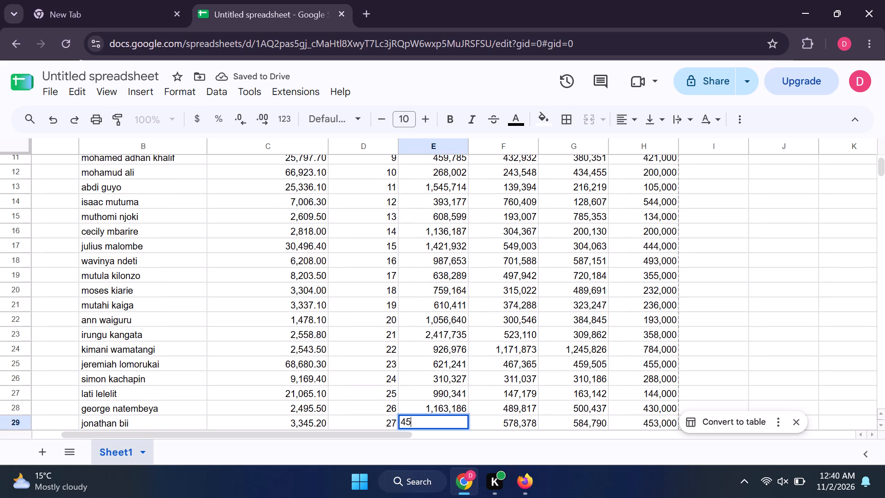
pyautogui.press('4')
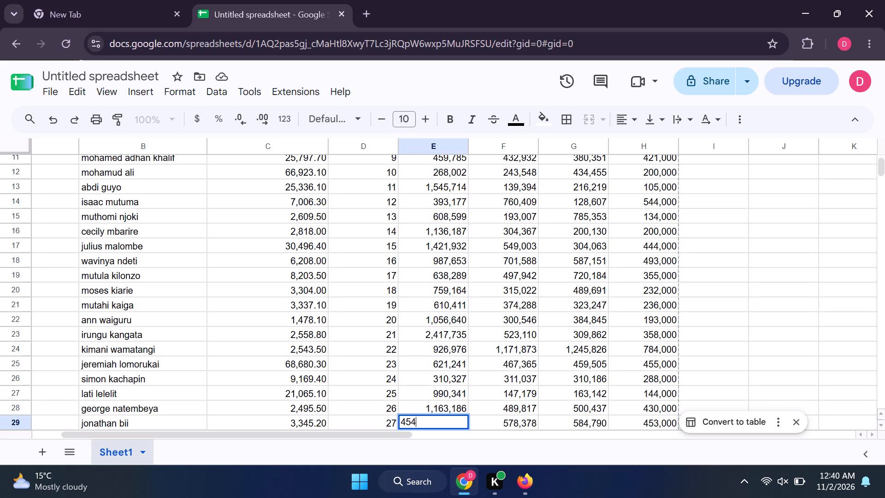
pyautogui.press(',')
pyautogui.press('4')
pyautogui.write('80')
pyautogui.press('Return')
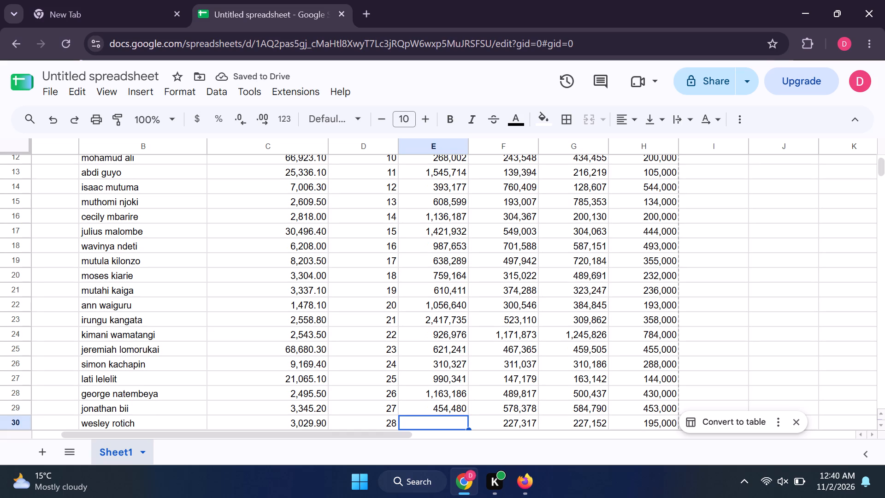
# Enter the population value 885,711, with its thousands comma, in cell E30 for county no 28.
pyautogui.write('885')
pyautogui.press(',')
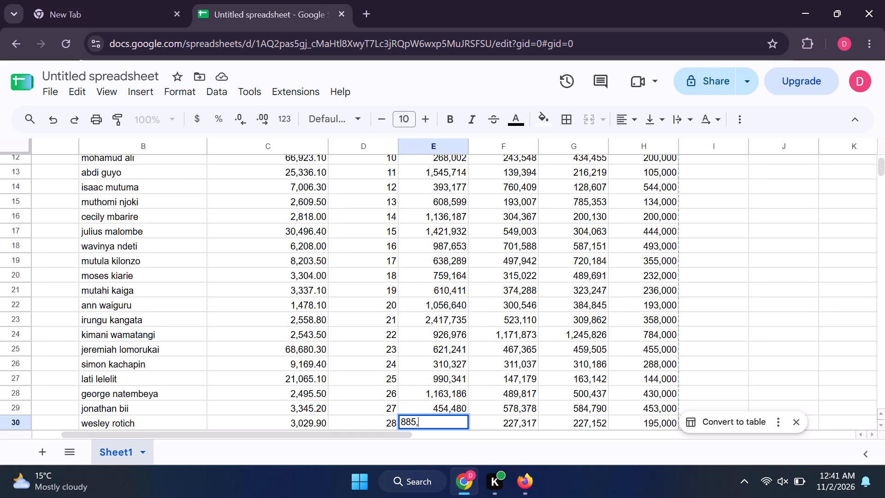
pyautogui.press('7')
pyautogui.write('11')
pyautogui.press('Return')
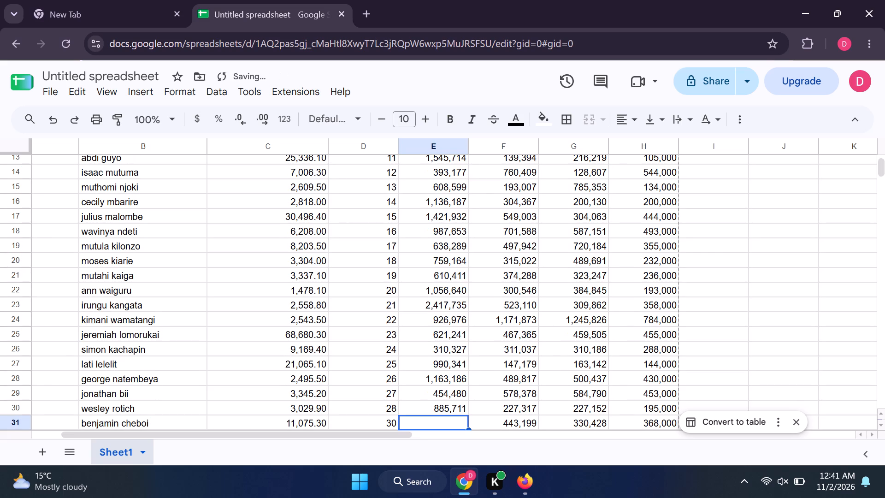
# Enter the population value 666,763, with its thousands comma, in cell E31 for county no 30.
pyautogui.write('666')
pyautogui.press(',')
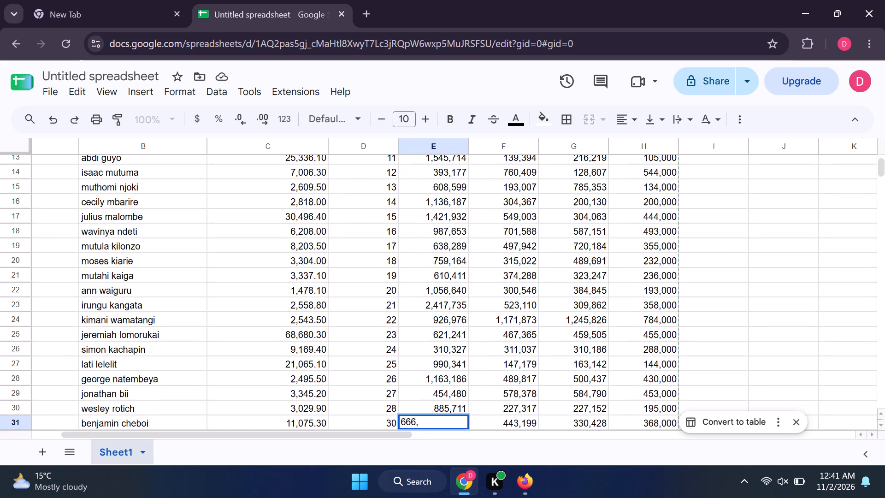
pyautogui.write('763')
pyautogui.press('Return')
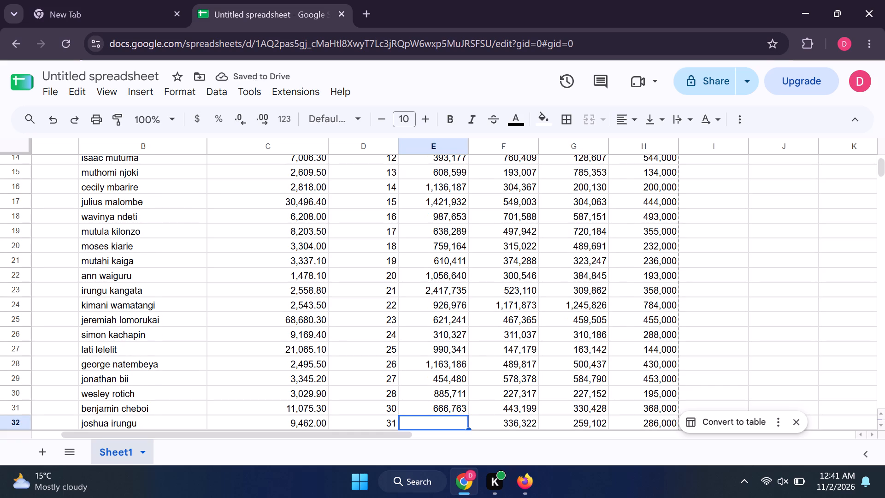
# Enter the population value 518,560, with its thousands comma, in cell E32 for county no 31.
pyautogui.write('51')
pyautogui.press('8')
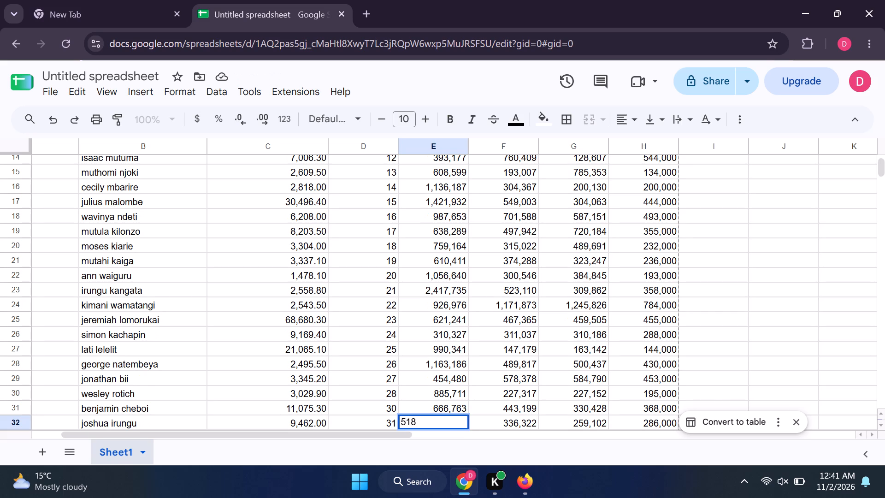
pyautogui.press(',')
pyautogui.write('560')
pyautogui.press('Return')
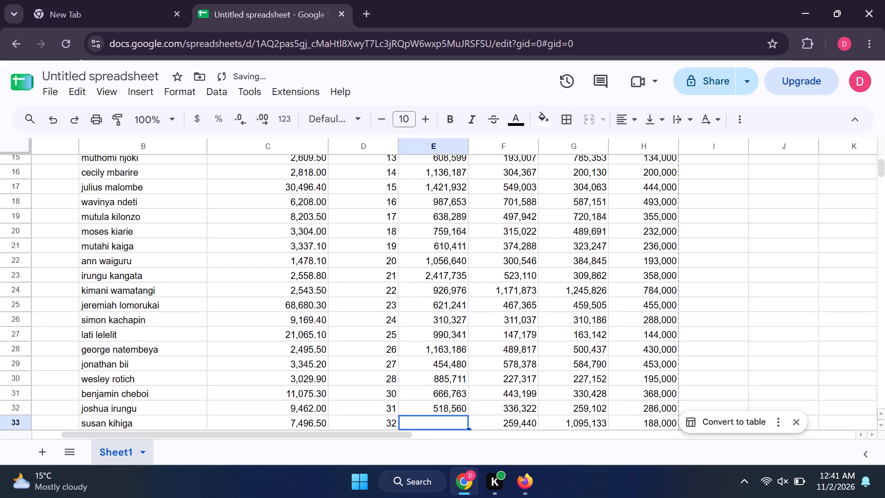
# Enter the population value 2,162,202, with its thousands commas, in cell E33 for county no 32.
pyautogui.press('2')
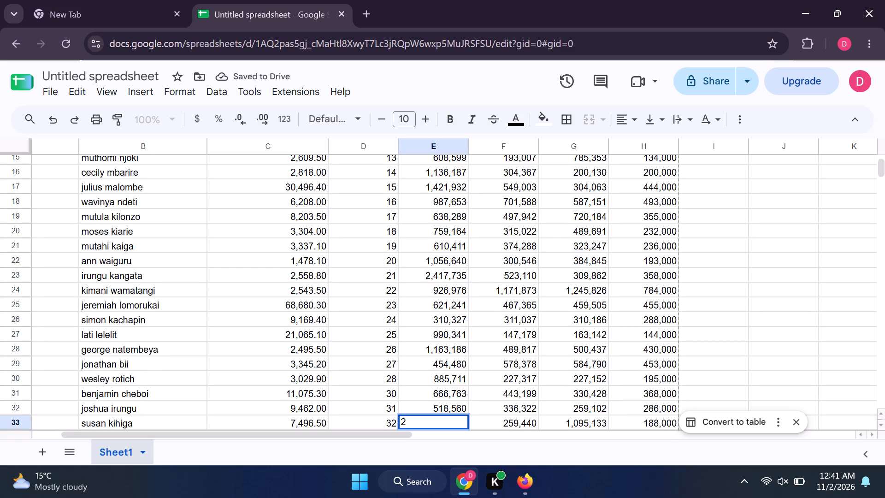
pyautogui.press(',')
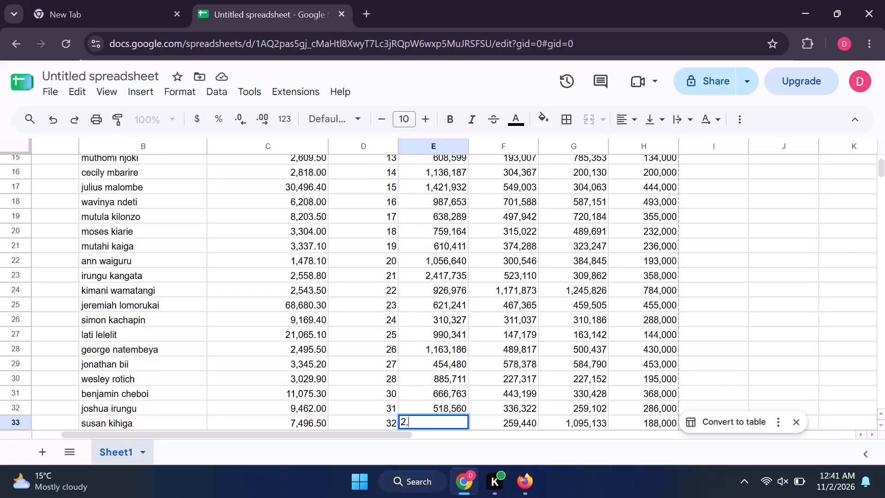
pyautogui.press('1')
pyautogui.press('6')
pyautogui.press('2')
pyautogui.press(',')
pyautogui.press('2')
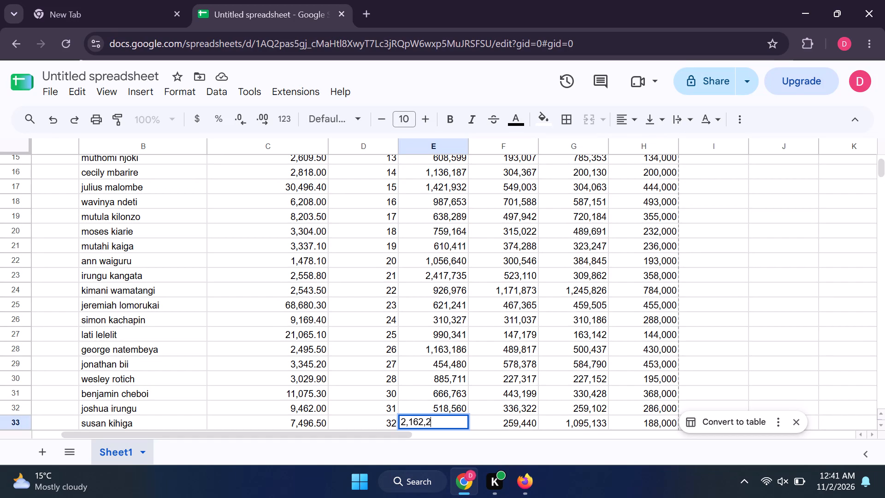
pyautogui.press('0')
pyautogui.press('2')
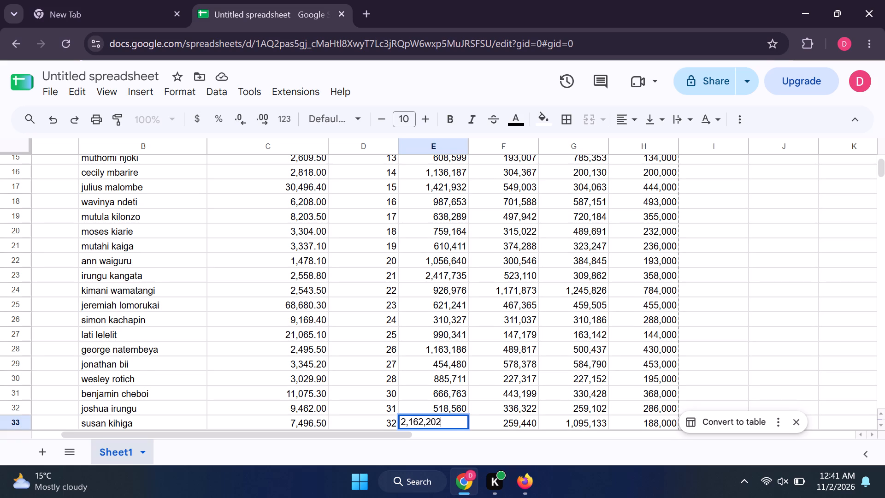
pyautogui.press('Return')
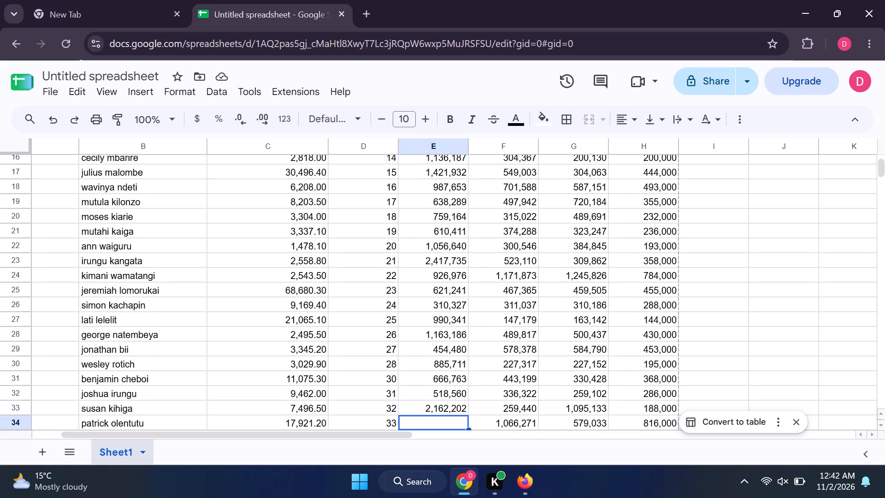
# Enter the population value 1,117,840, with its thousands commas, in cell E34 for county no 33.
pyautogui.press('1')
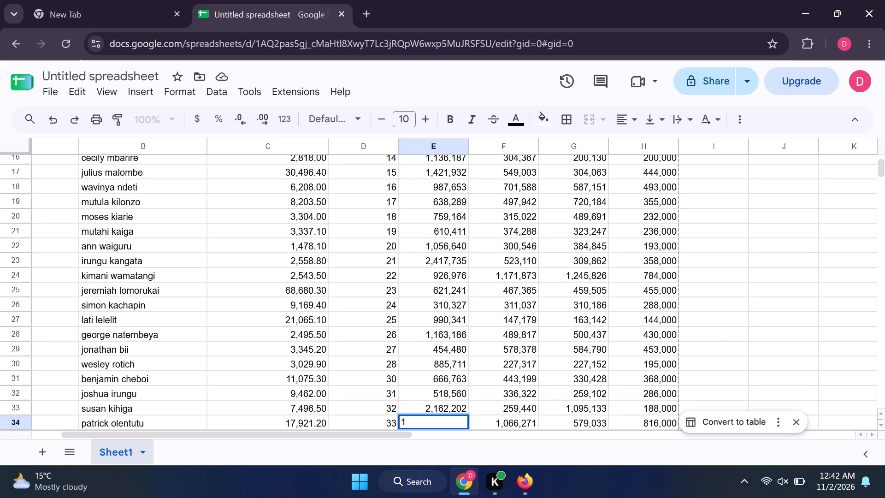
pyautogui.press(',')
pyautogui.press('2')
pyautogui.press('BackSpace')
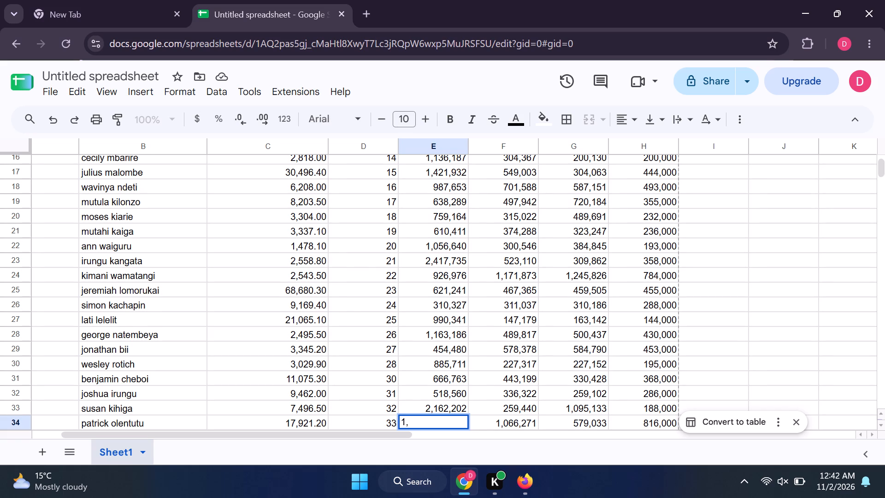
pyautogui.write('11')
pyautogui.press('7')
pyautogui.press(',')
pyautogui.write('84')
pyautogui.press('0')
pyautogui.press('Return')
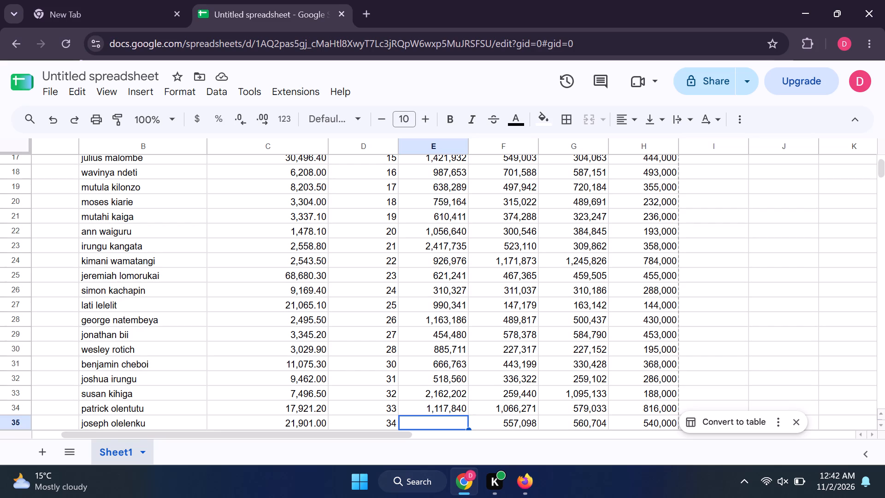
# Enter the population value 901,777, with its thousands comma, in cell E35 for county no 34.
pyautogui.write('90')
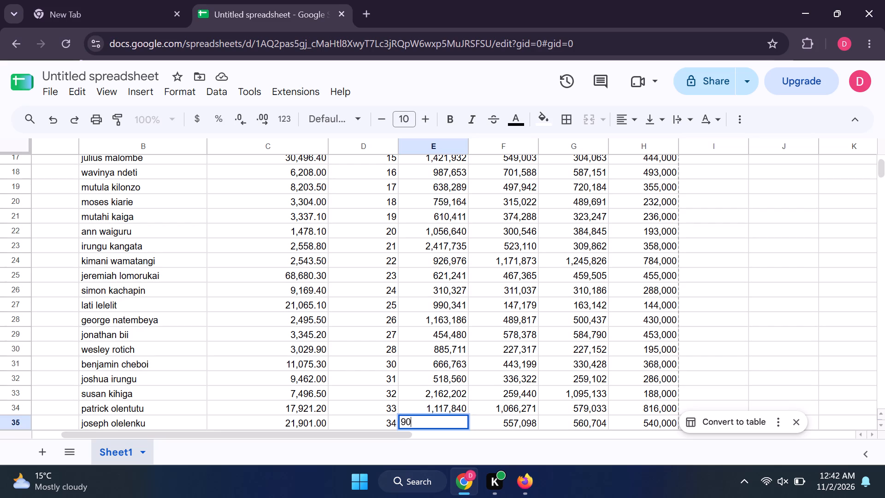
pyautogui.press('1')
pyautogui.write(',777')
pyautogui.press('Return')
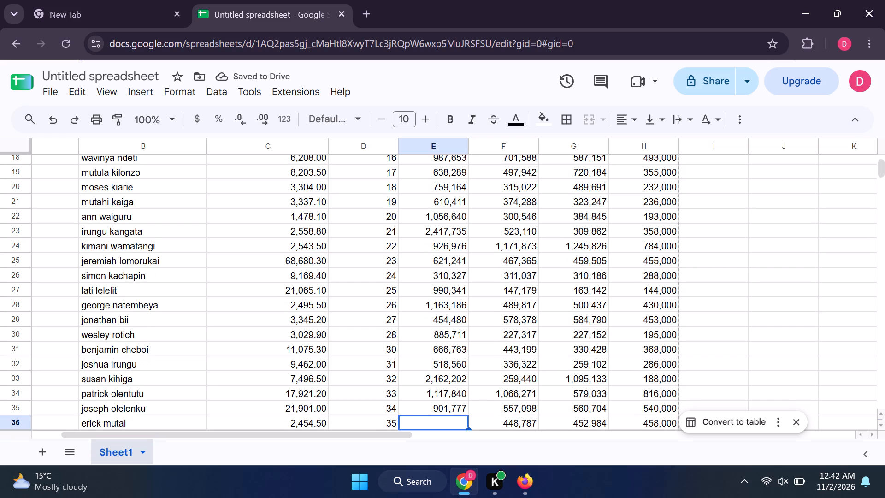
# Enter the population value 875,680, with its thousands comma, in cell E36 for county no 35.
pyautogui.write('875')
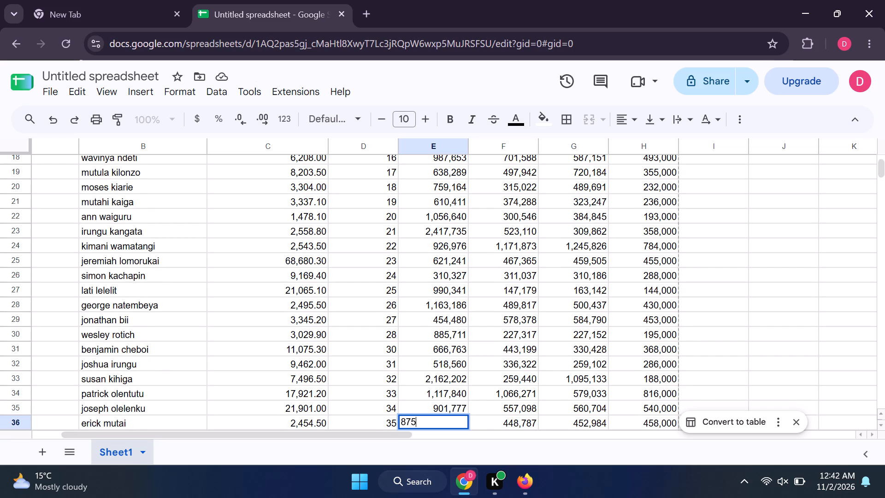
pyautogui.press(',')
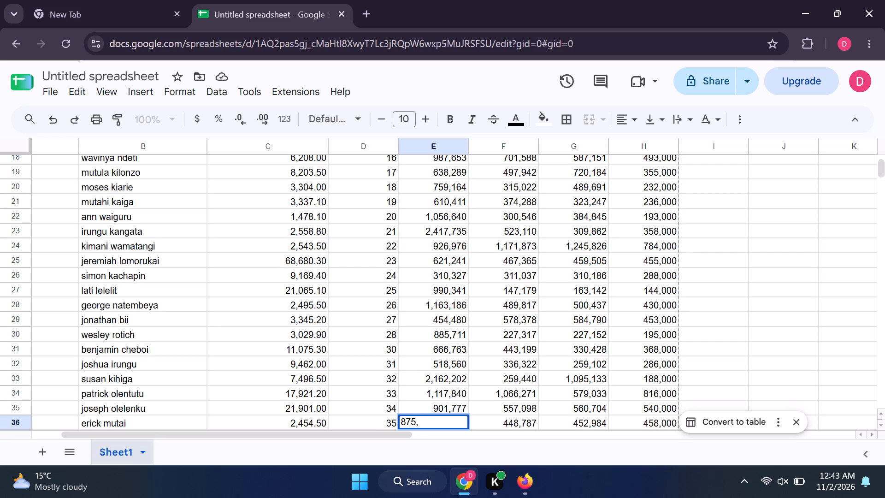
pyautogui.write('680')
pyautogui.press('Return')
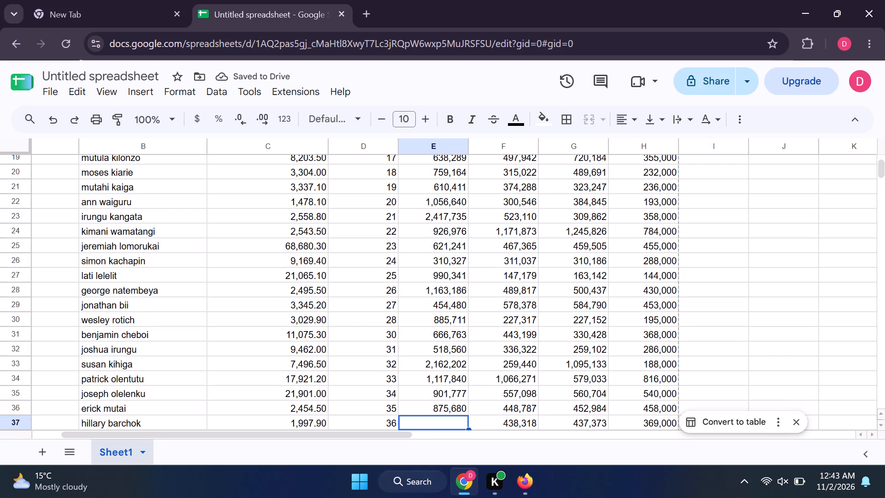
# Clear cell E36 for county no 35 and enter the corrected population value 875,689, with its thousands comma.
pyautogui.click(451, 406)
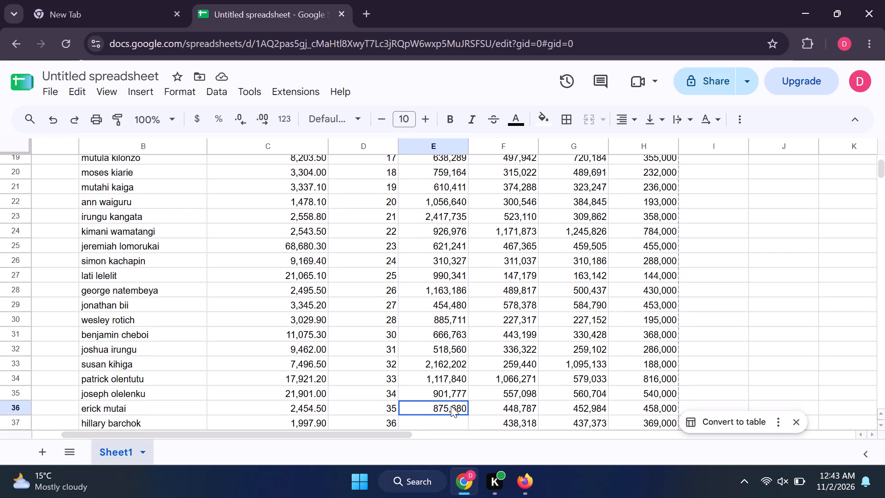
pyautogui.press('BackSpace')
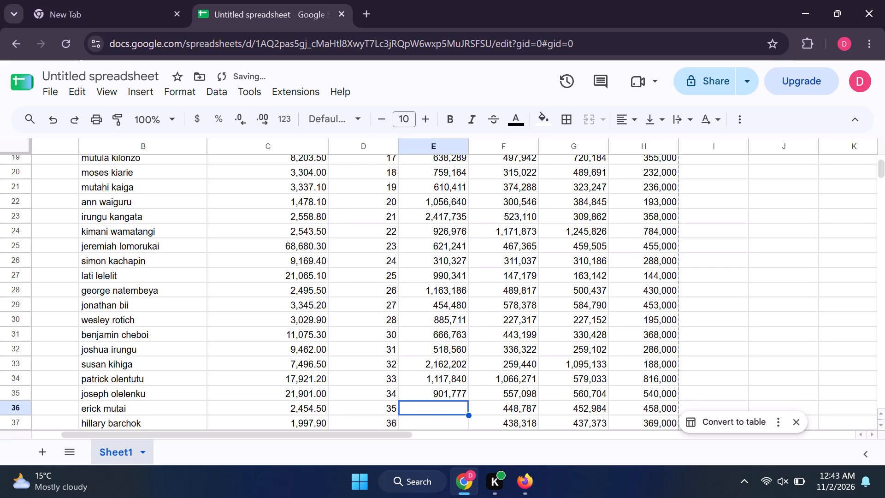
pyautogui.write('875')
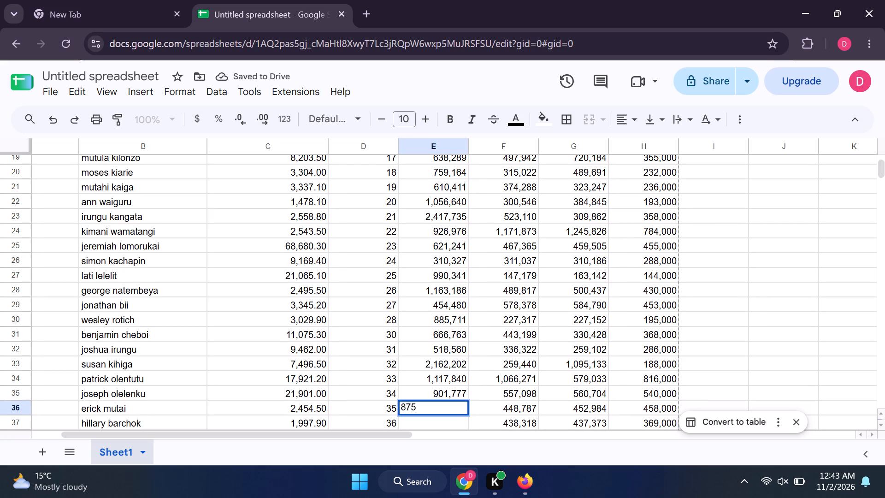
pyautogui.press(',')
pyautogui.write('689')
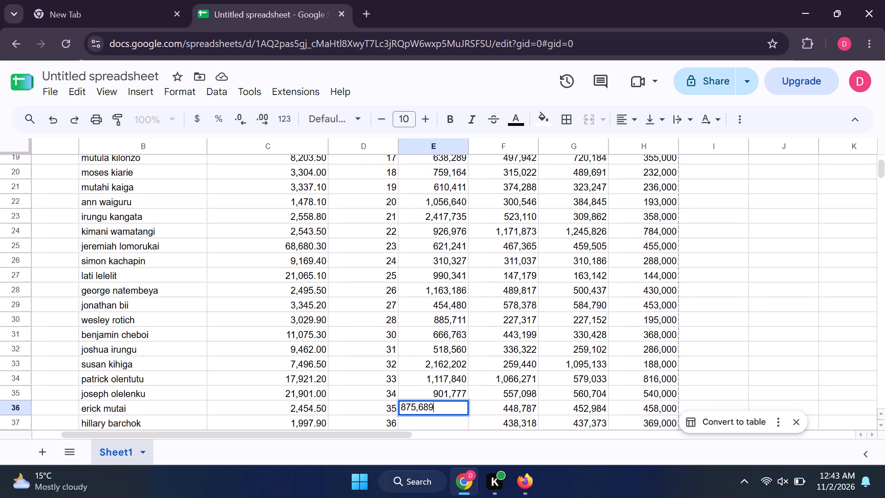
pyautogui.press('Return')
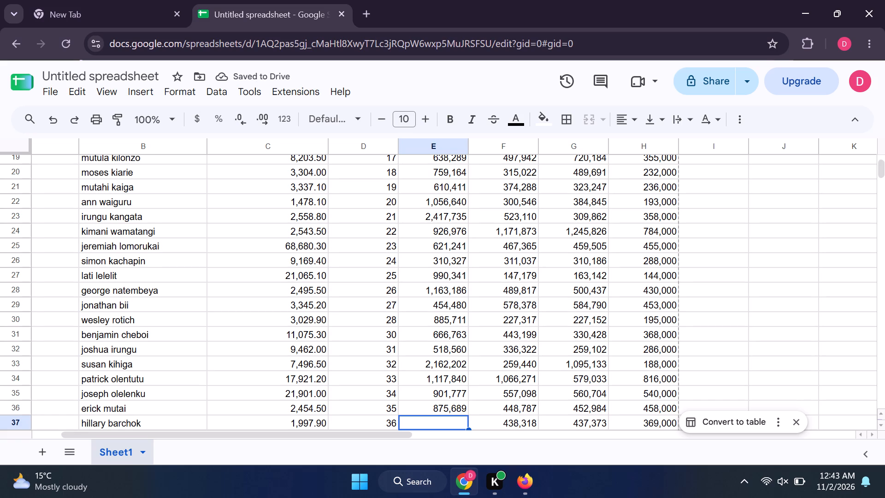
# Enter the population value 1,867,579, with its thousands commas, in cell E37 for county no 36.
pyautogui.press('1')
pyautogui.press(',')
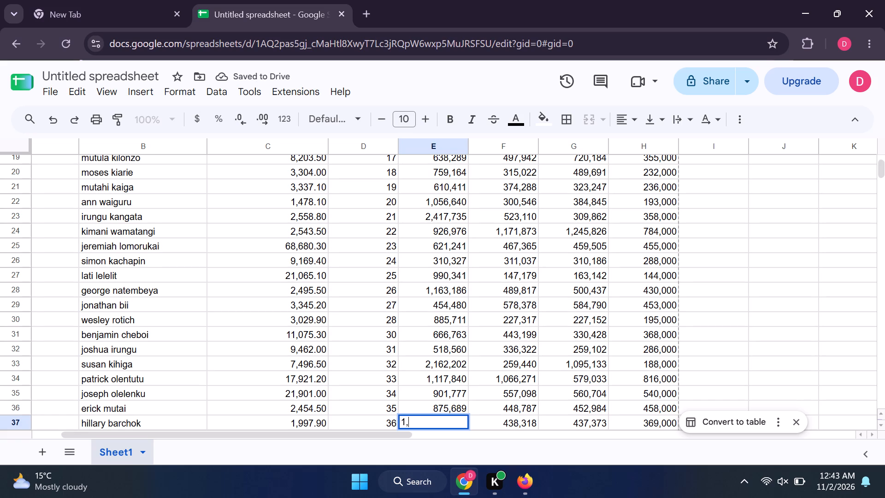
pyautogui.write('867')
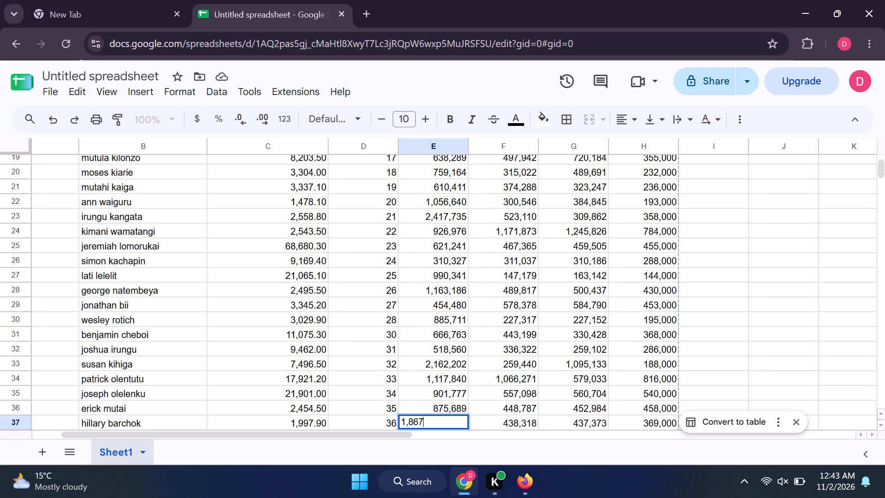
pyautogui.press(',')
pyautogui.write('579')
pyautogui.press('Return')
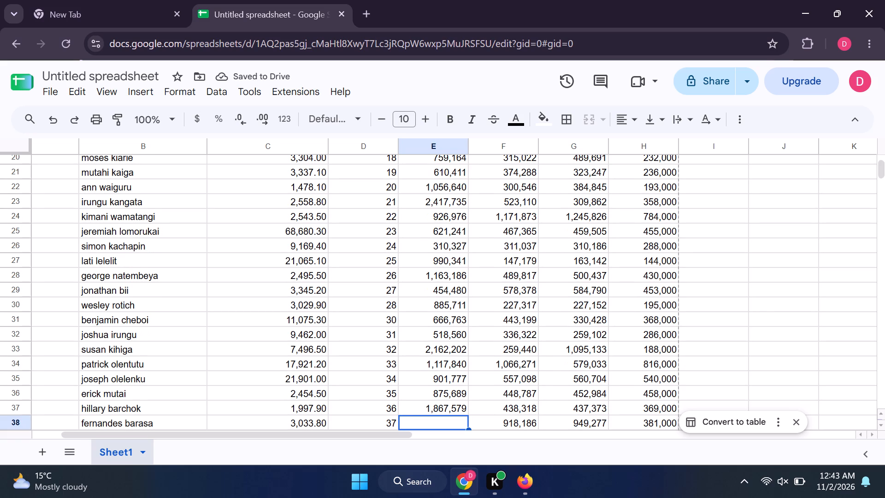
# Enter the population value 590,013, with its thousands comma, in cell E38 for county no 37.
pyautogui.press('5')
pyautogui.write('90')
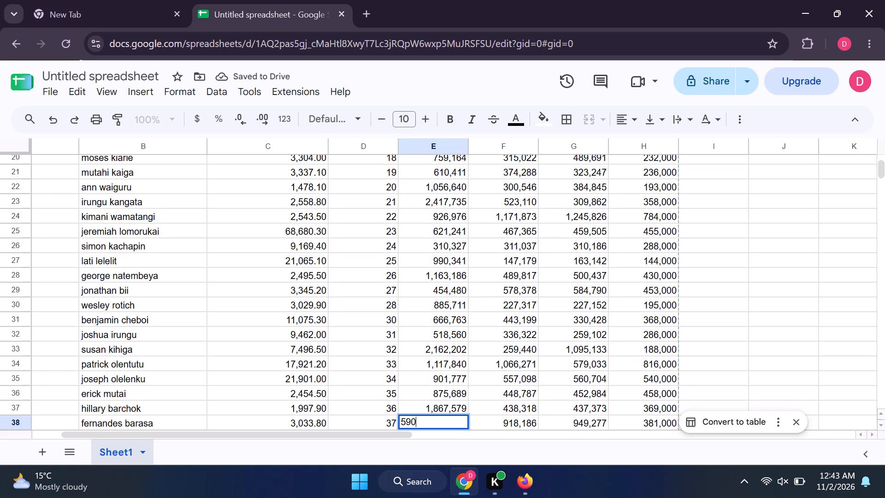
pyautogui.press(',')
pyautogui.write('013')
pyautogui.press('Return')
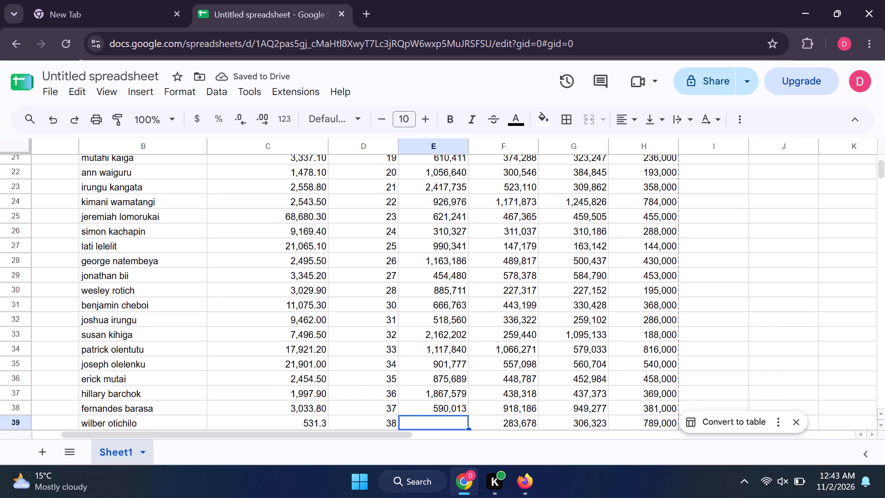
# Enter the population value 1,670,570, with its thousands commas, in cell E39 for county no 38.
pyautogui.press('1')
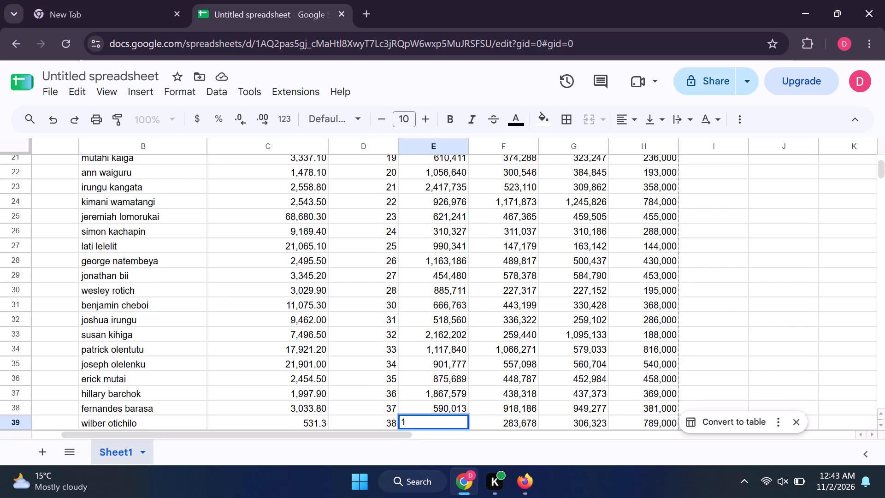
pyautogui.press(',')
pyautogui.write('67')
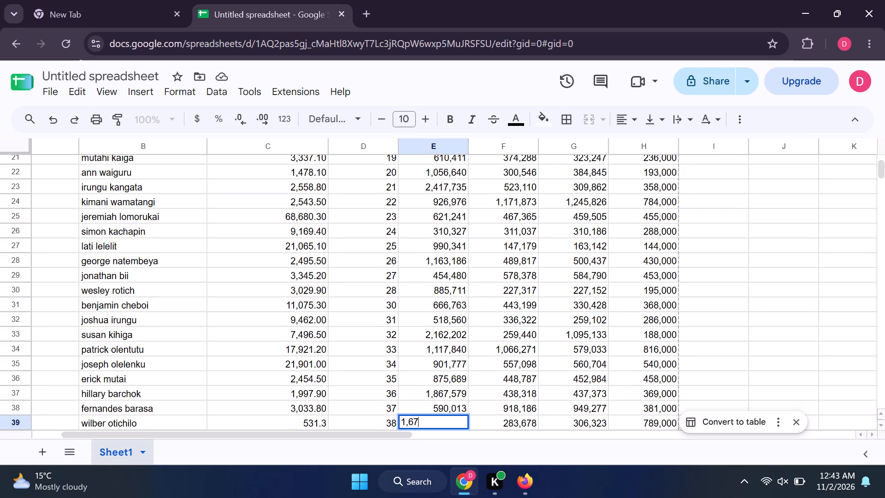
pyautogui.press('0')
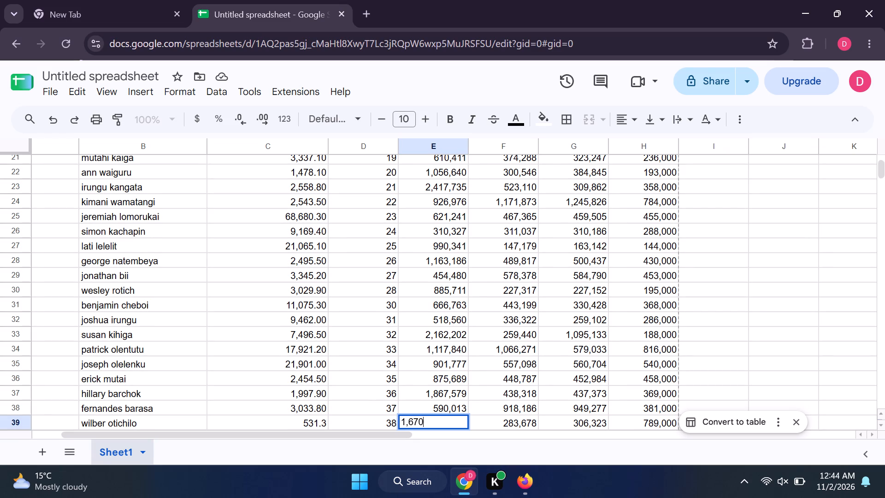
pyautogui.press(',')
pyautogui.write('570')
pyautogui.press('Return')
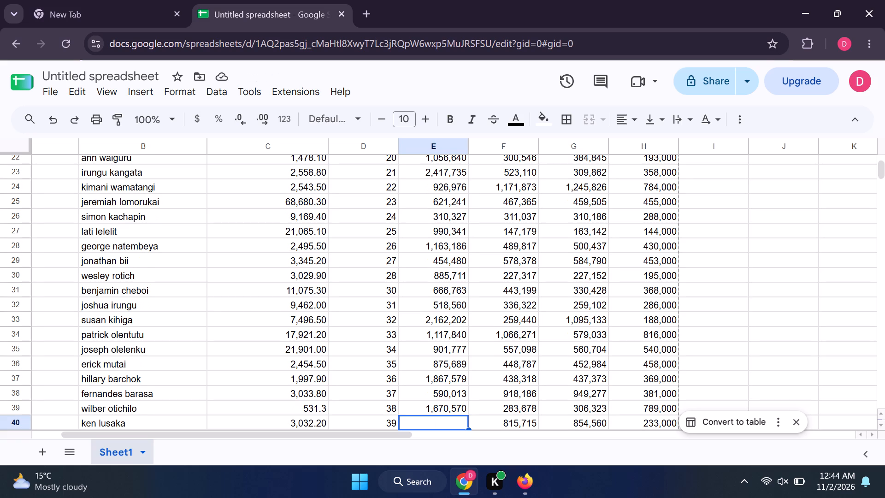
# Enter the population value 893,681, with its thousands comma, in cell E40 for county no 39.
pyautogui.write('89')
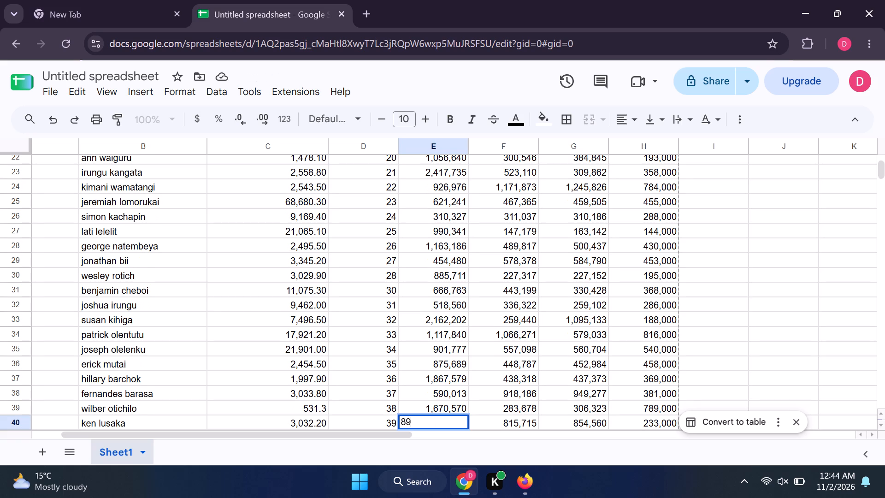
pyautogui.press('3')
pyautogui.press(',')
pyautogui.write('681')
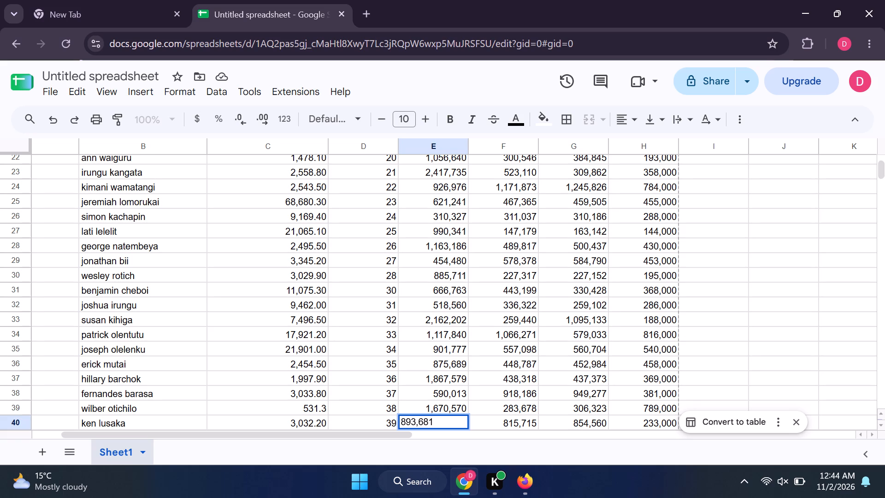
pyautogui.press('Return')
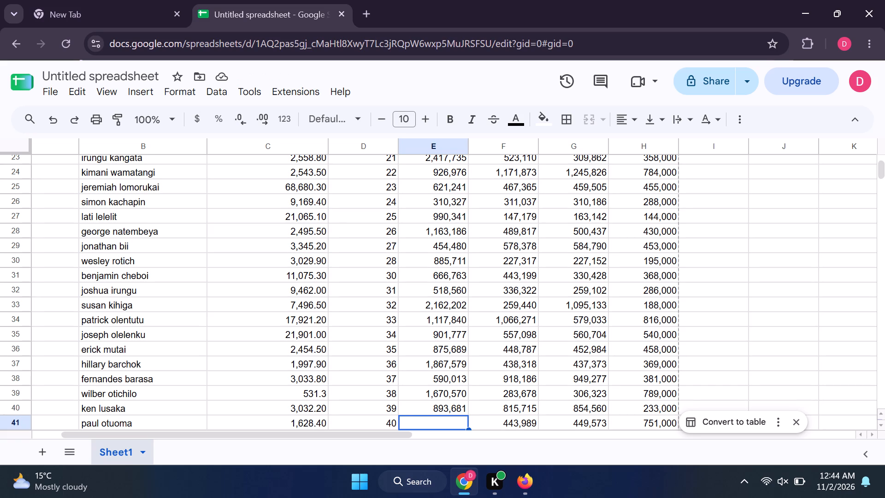
# Enter the population value 993,183, with its thousands comma, in cell E41 for county no 40.
pyautogui.write('99')
pyautogui.press('3')
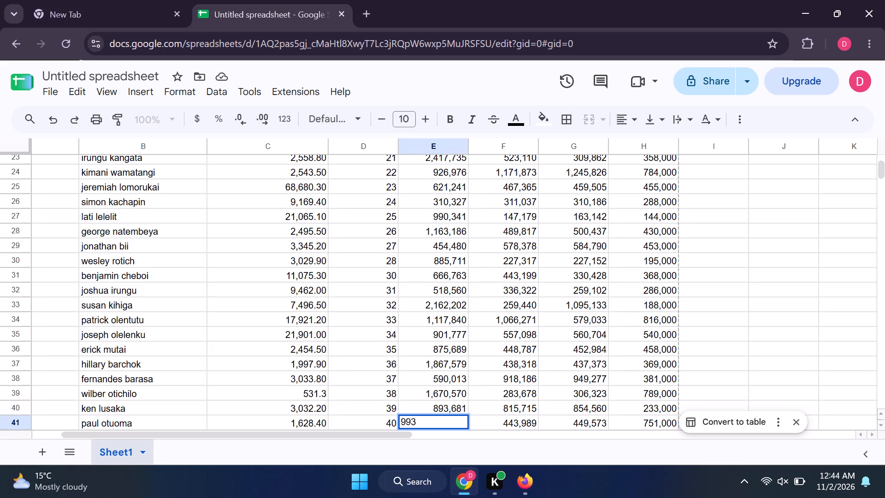
pyautogui.press(',')
pyautogui.press('1')
pyautogui.write('83')
pyautogui.press('Return')
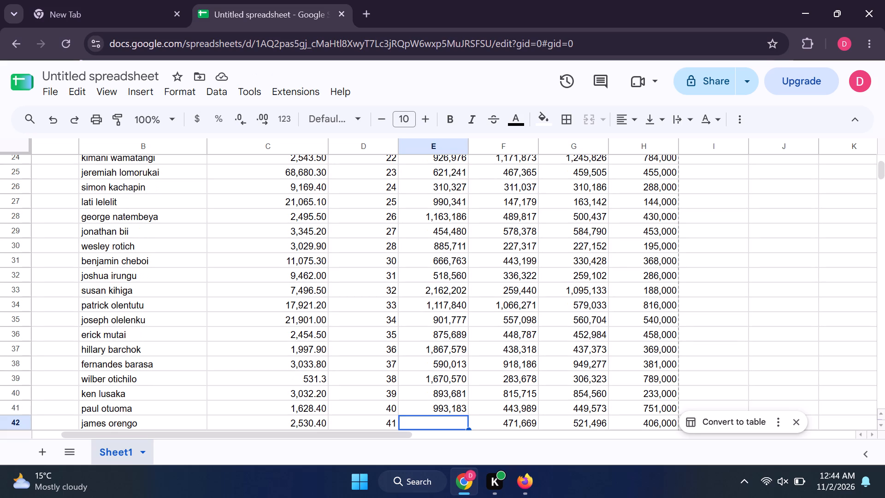
# Enter the population value 1,155,574, with its thousands commas, in cell E42 for county no 41.
pyautogui.press('1')
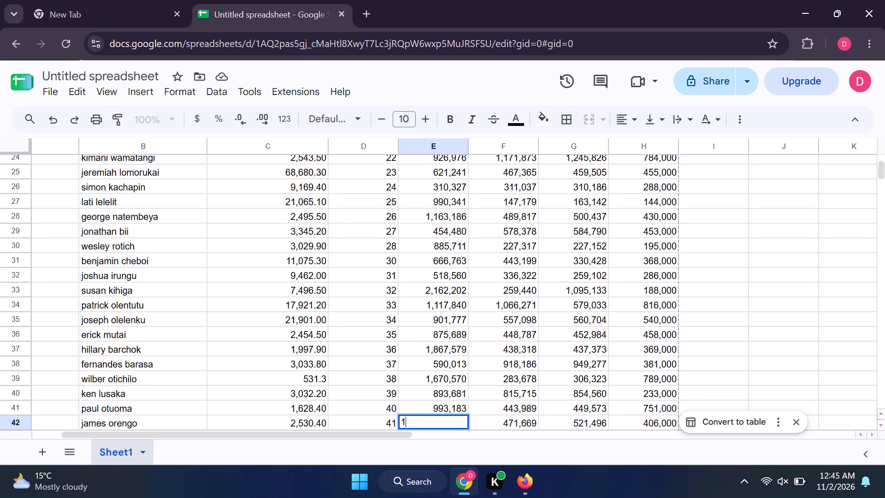
pyautogui.press(',')
pyautogui.press('1')
pyautogui.write('55')
pyautogui.press(',')
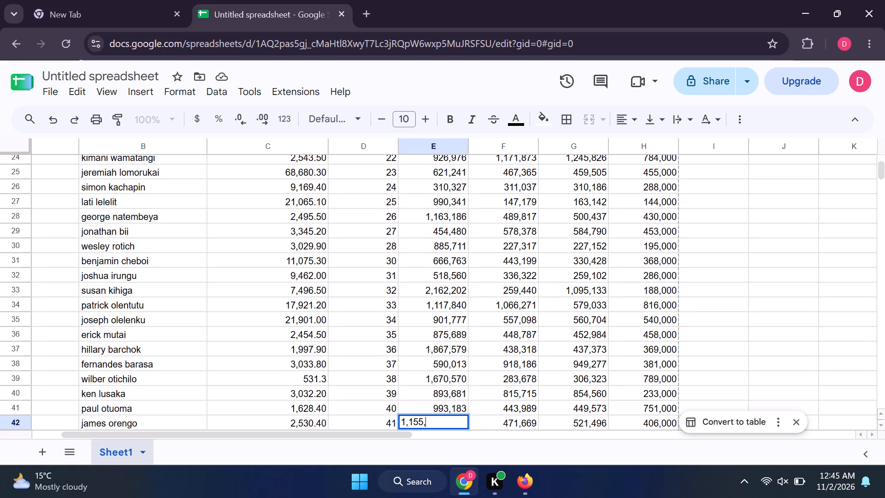
pyautogui.write('574')
pyautogui.press('Return')
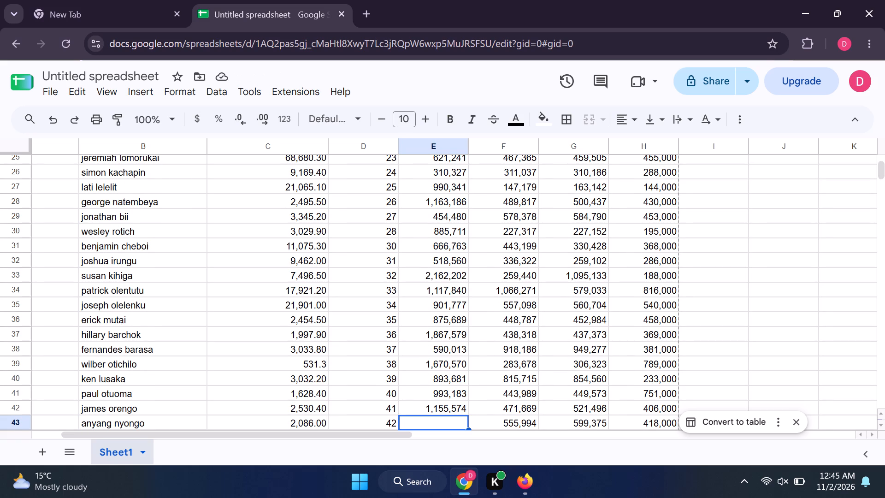
# Enter the population value 1,131,950, with its thousands commas, in cell E43 for county no 42.
pyautogui.press('1')
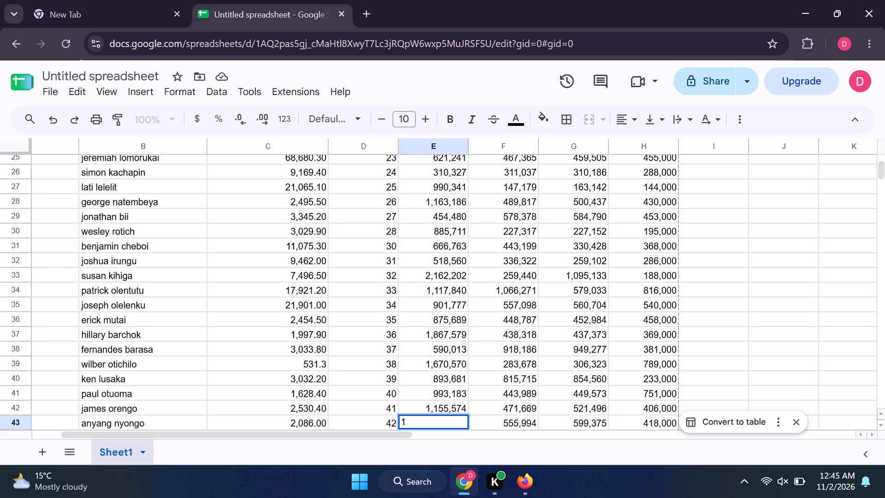
pyautogui.press(',')
pyautogui.write('131')
pyautogui.press(',')
pyautogui.press('9')
pyautogui.press('5')
pyautogui.press('0')
pyautogui.press('Return')
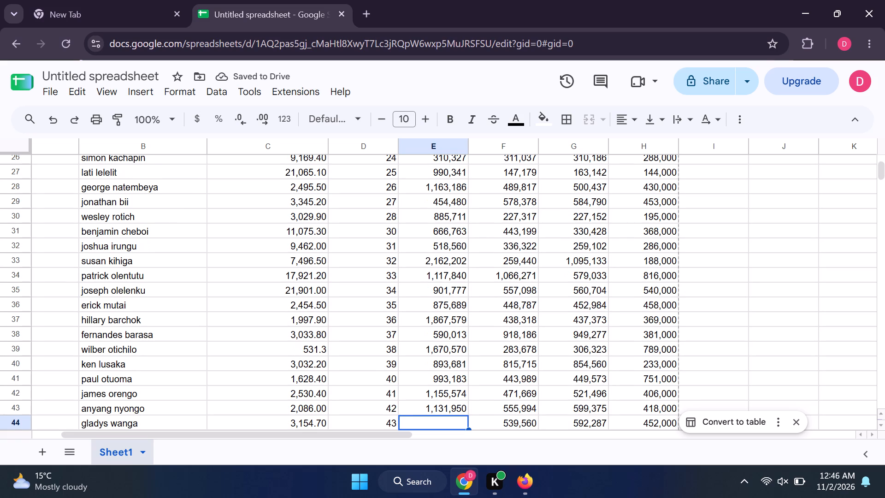
# Enter the population value 1,116,436, with its thousands commas, in cell E44 for county no 43.
pyautogui.press('1')
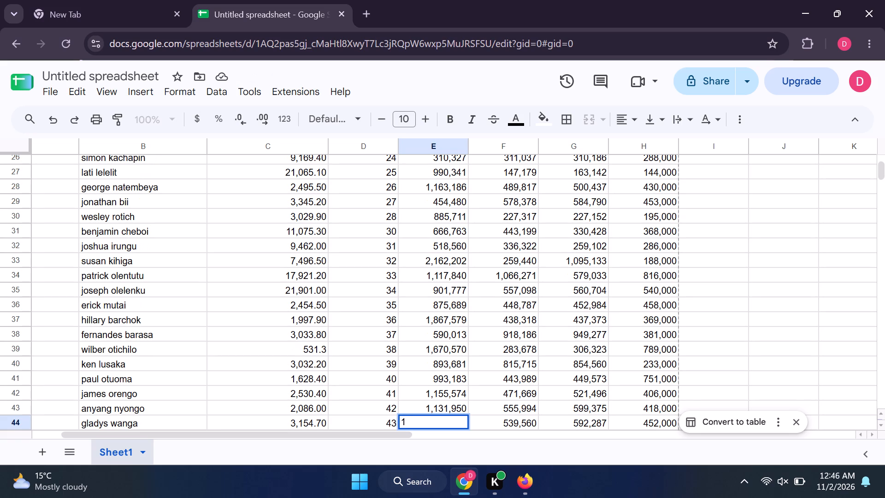
pyautogui.press(',')
pyautogui.write('11')
pyautogui.press('6')
pyautogui.press(',')
pyautogui.write('43')
pyautogui.press('6')
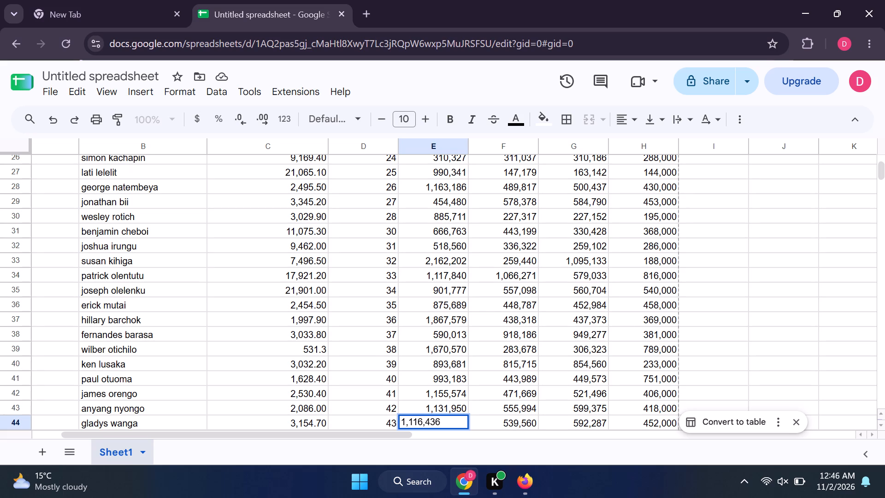
pyautogui.press('Return')
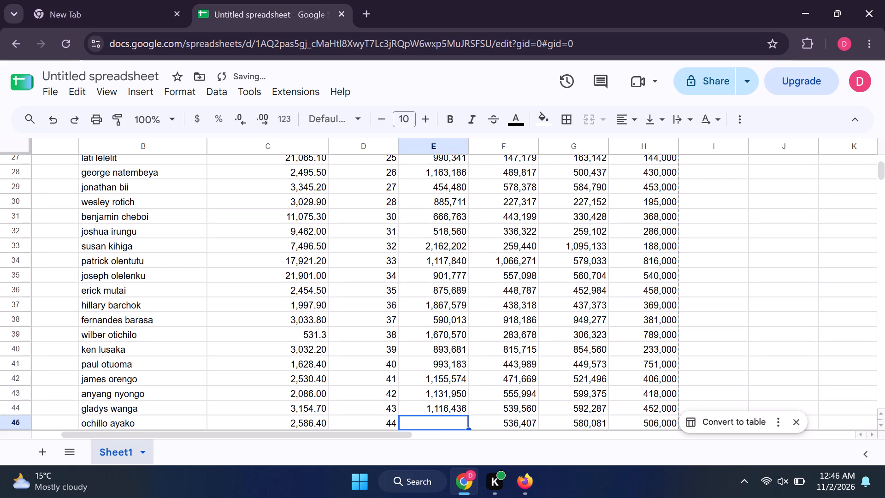
# Enter the population value 1,266,860, with its thousands commas, in cell E45 for county no 44.
pyautogui.press('1')
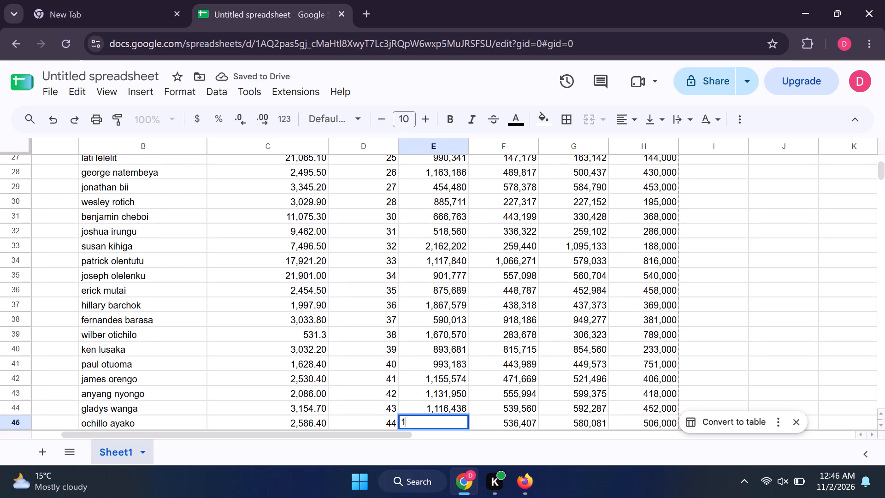
pyautogui.press(',')
pyautogui.press('2')
pyautogui.write('66')
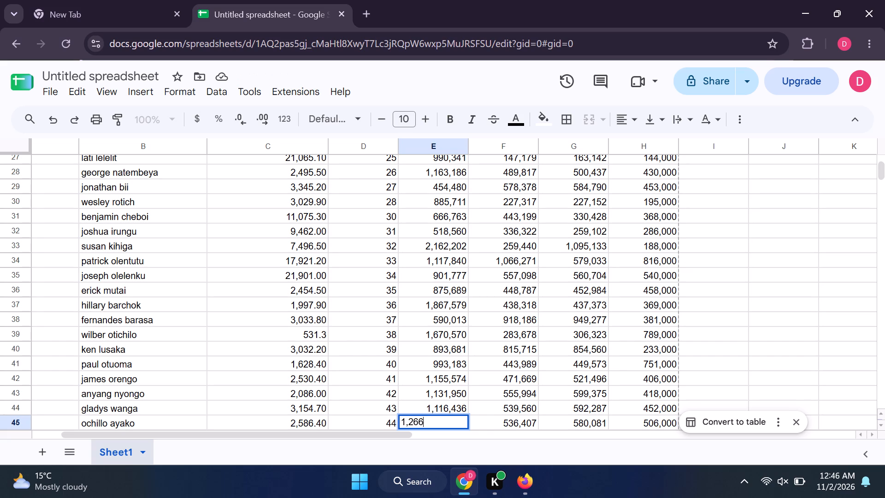
pyautogui.write(',86')
pyautogui.press('0')
pyautogui.press('Return')
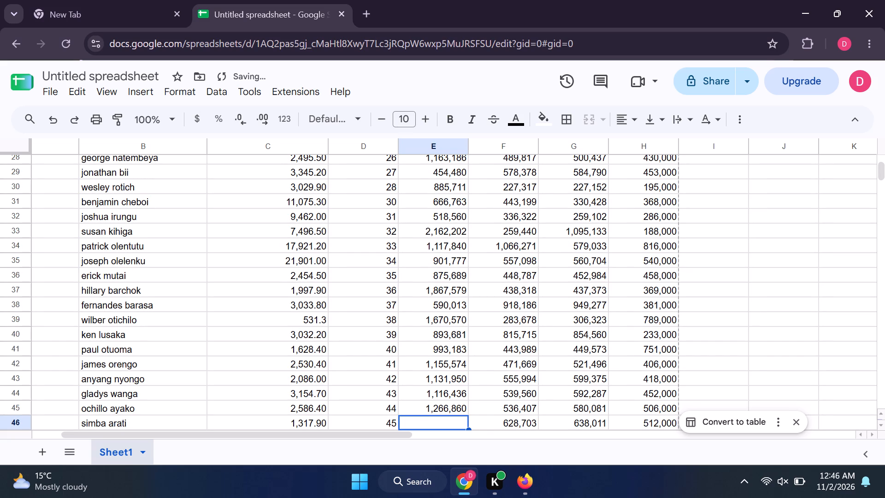
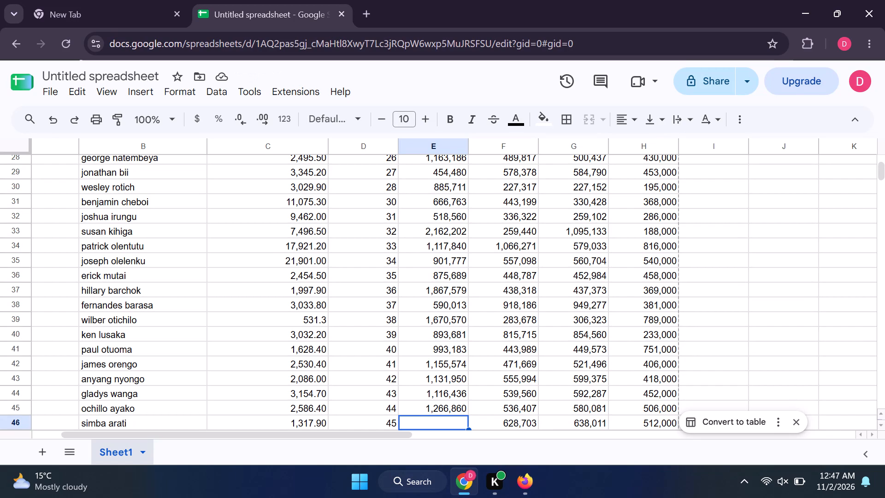
# Enter the population value 605,576, with its thousands comma, in cell E46 for county no 45.
pyautogui.press('1')
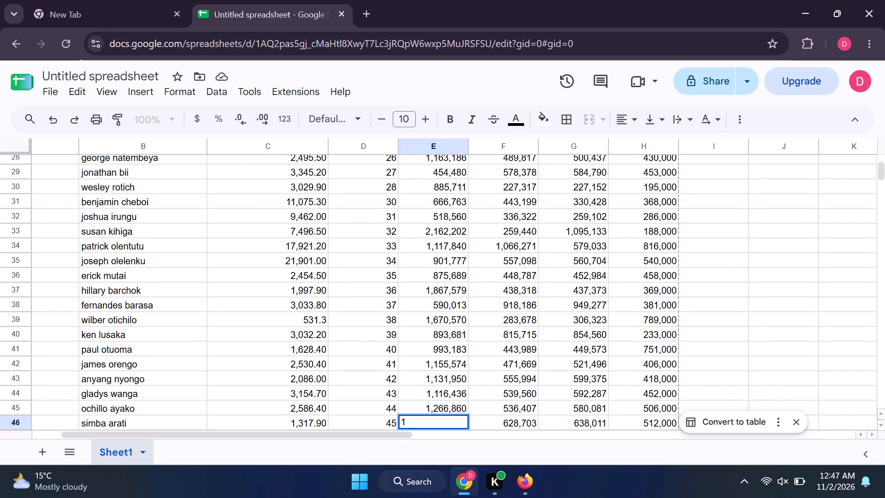
pyautogui.press('BackSpace')
pyautogui.write('65')
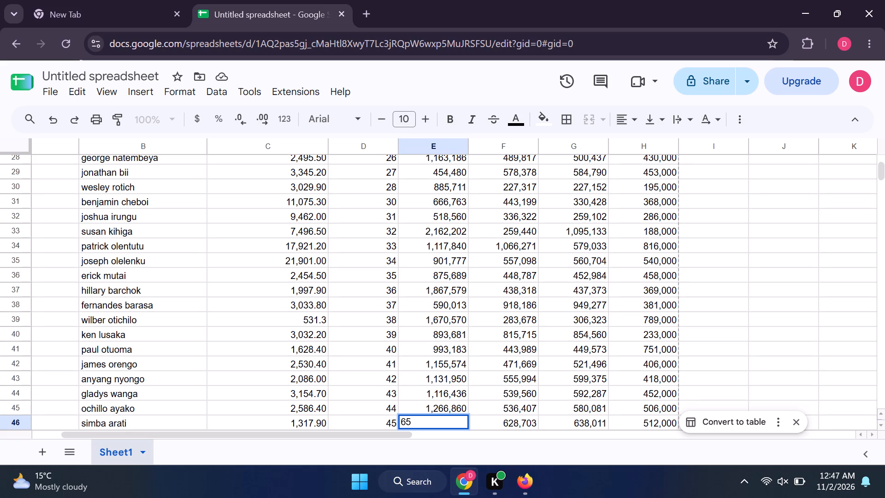
pyautogui.press('BackSpace')
pyautogui.write('05')
pyautogui.press(',')
pyautogui.write('576')
pyautogui.press('Return')
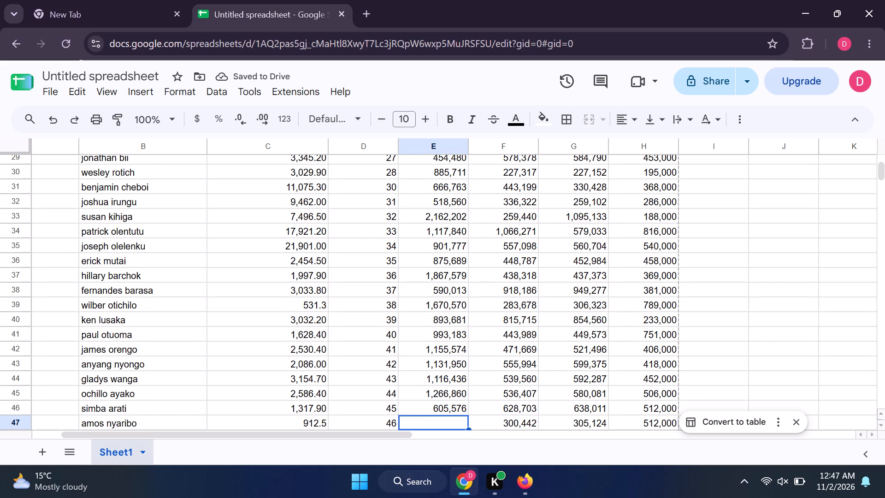
# Enter the population value 4,397,073, with its thousands commas, in cell E47 for county no 46.
pyautogui.press('4')
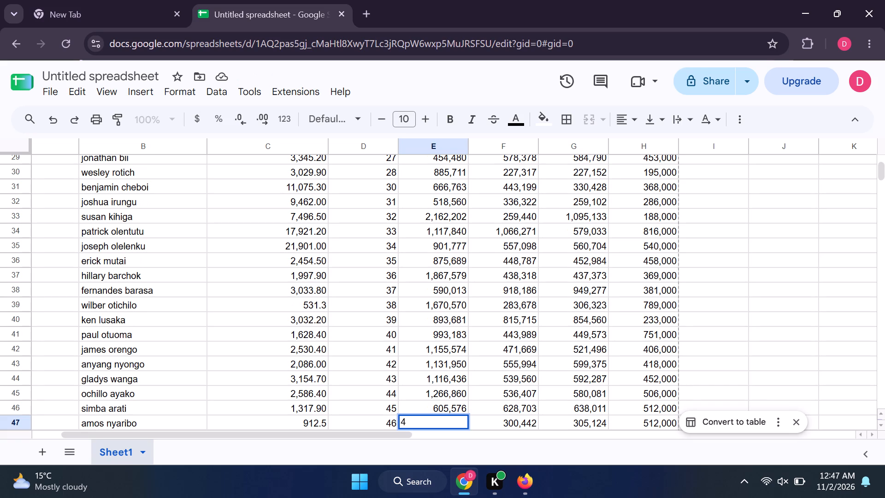
pyautogui.press(',')
pyautogui.press('3')
pyautogui.write('97')
pyautogui.press(',')
pyautogui.write('073')
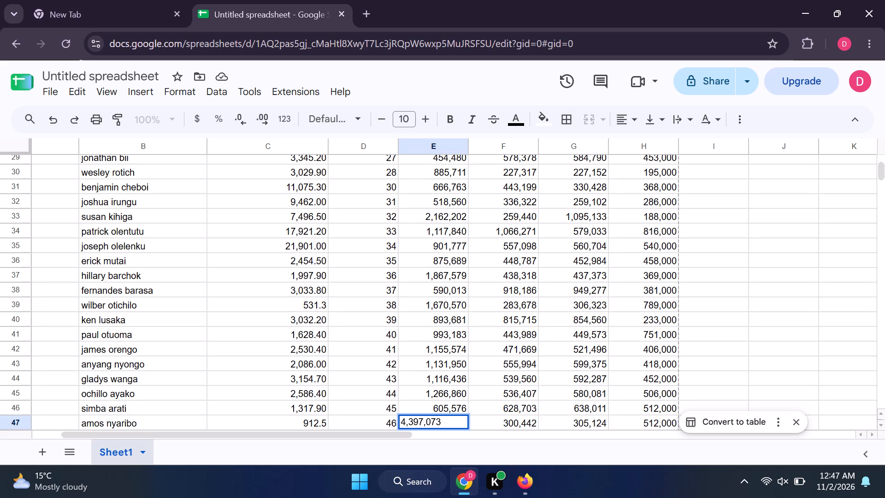
pyautogui.press('Return')
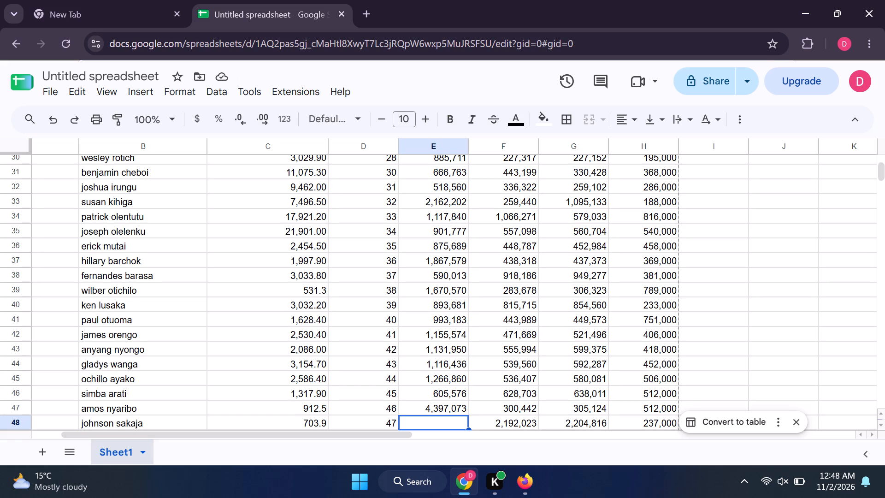
# Enter the population value 4,397,073, with its thousands commas, in cell E48 for county no 47.
pyautogui.press('4')
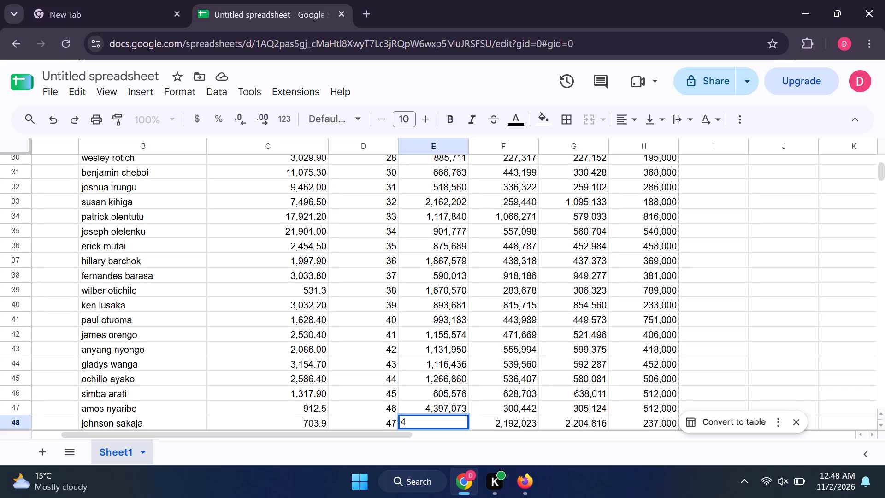
pyautogui.press(',')
pyautogui.press('3')
pyautogui.write('97')
pyautogui.press(',')
pyautogui.write('07')
pyautogui.press('3')
pyautogui.press('Return')
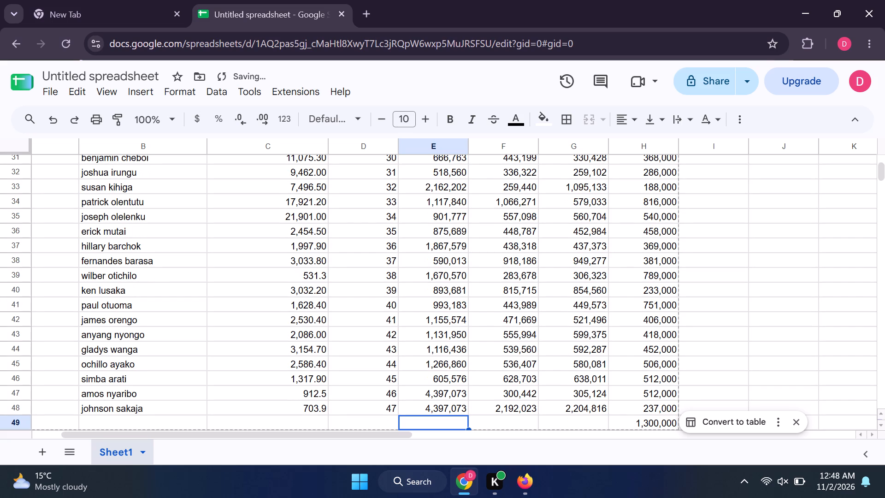
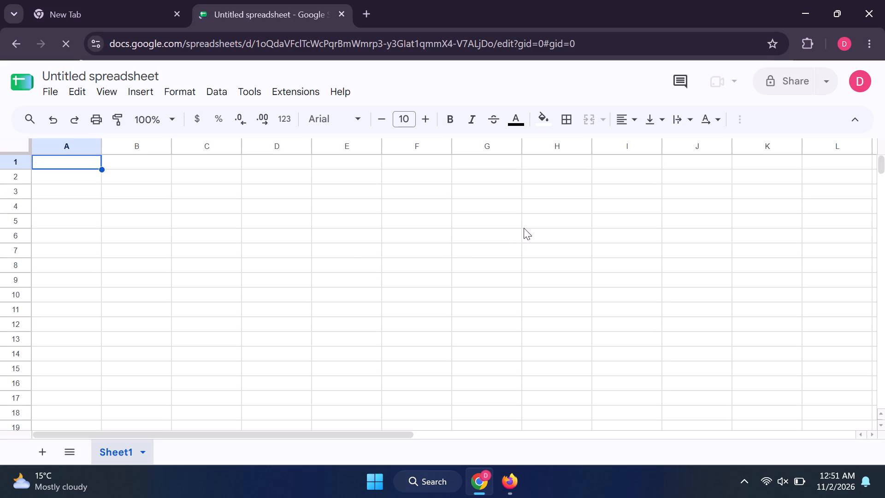
# Launch the Kuro app from the recently used apps.
pyautogui.click(430, 481)
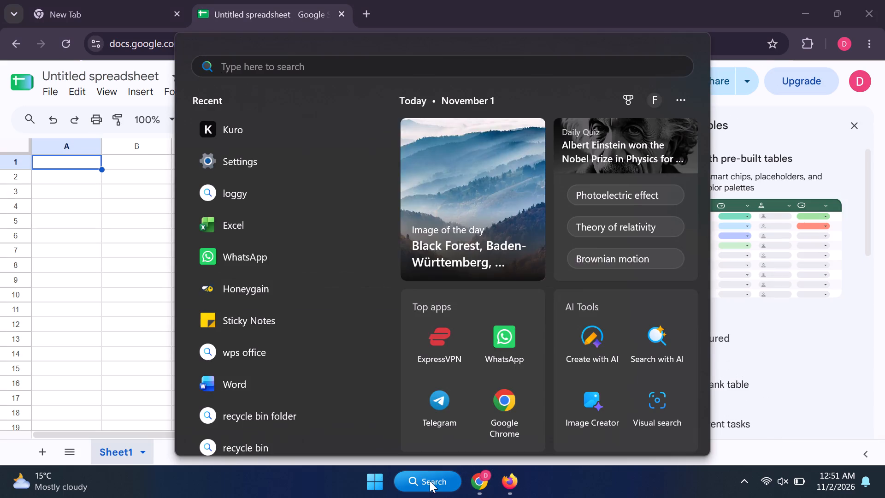
pyautogui.click(243, 132)
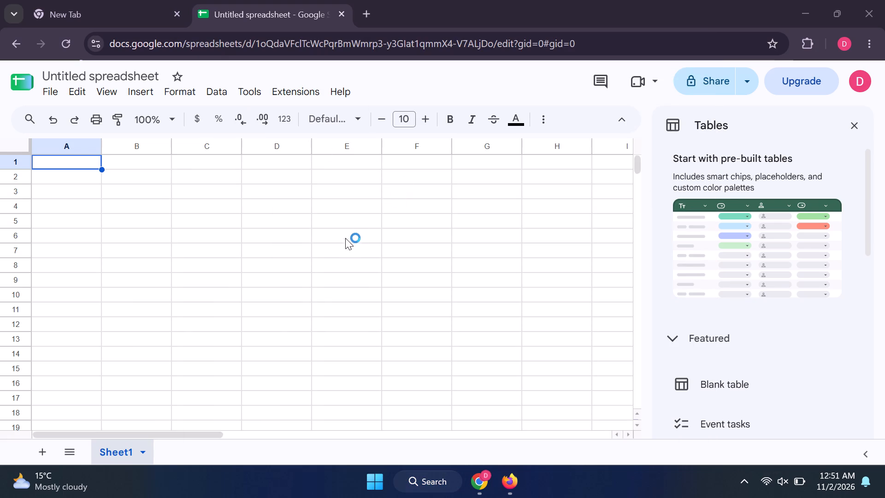
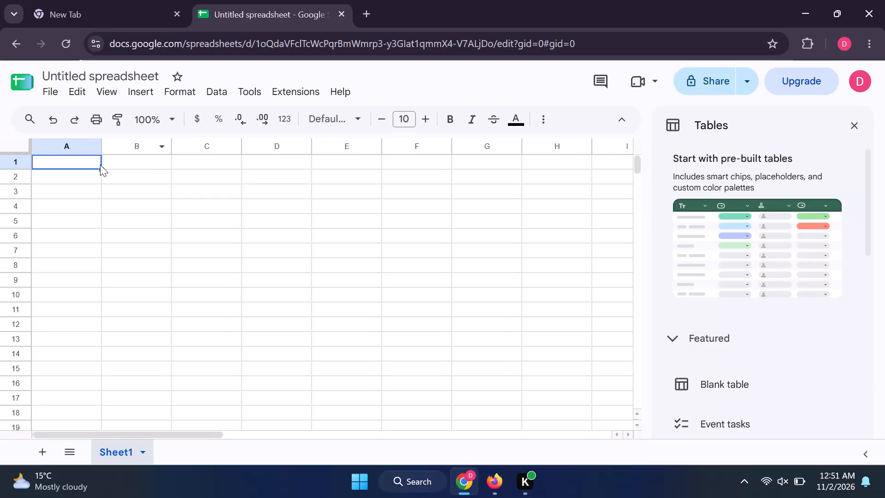
# Enter the headers student, subject, marks, total and position in cells A1 to E1 of the blank spreadsheet.
pyautogui.click(100, 165)
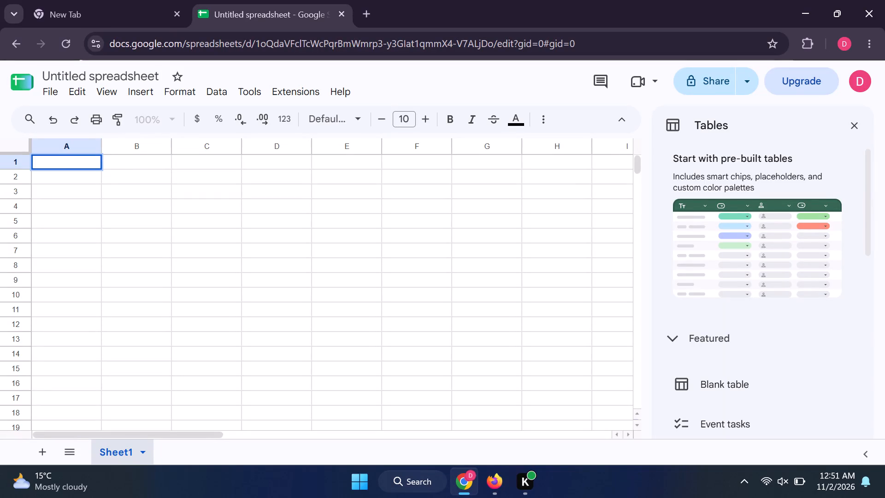
pyautogui.click(58, 164)
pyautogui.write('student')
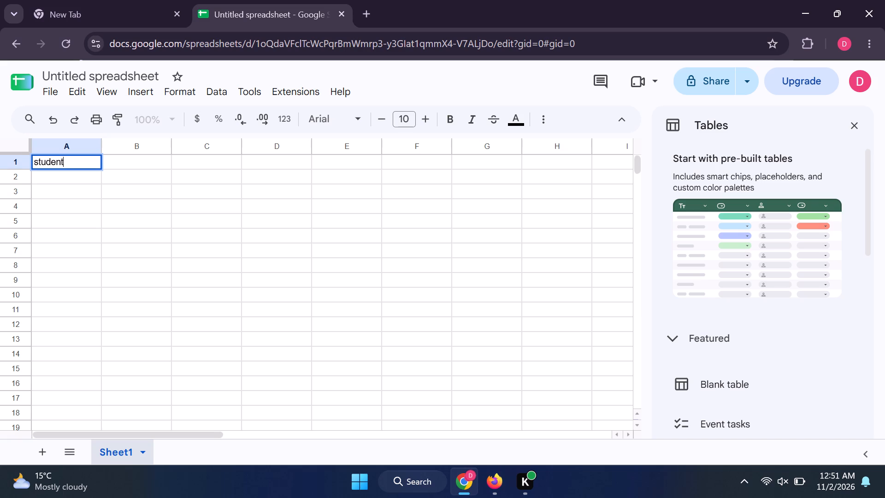
pyautogui.click(121, 165)
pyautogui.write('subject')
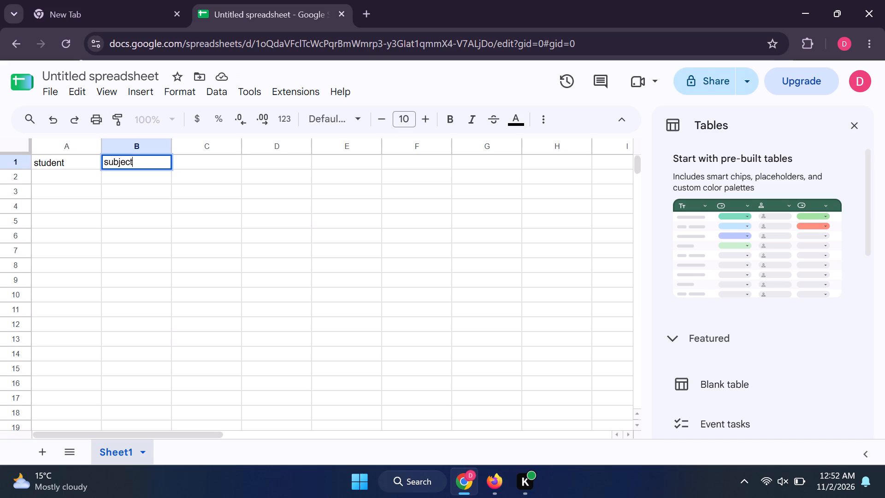
pyautogui.click(195, 163)
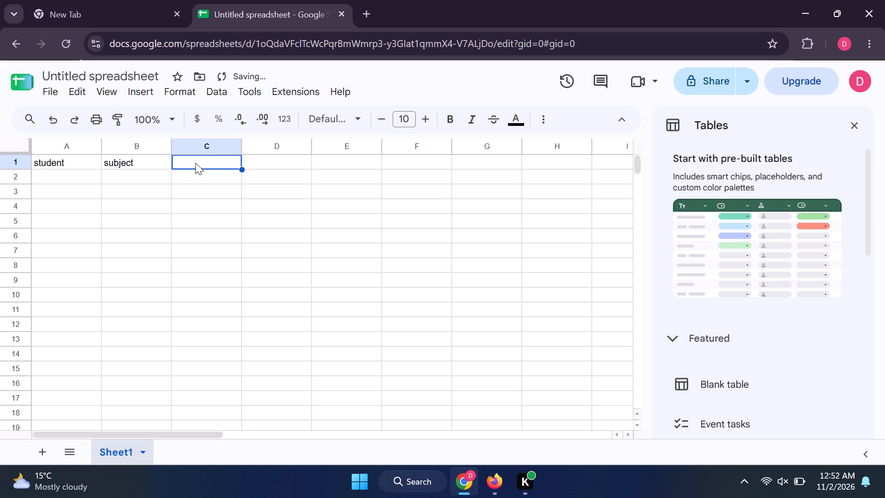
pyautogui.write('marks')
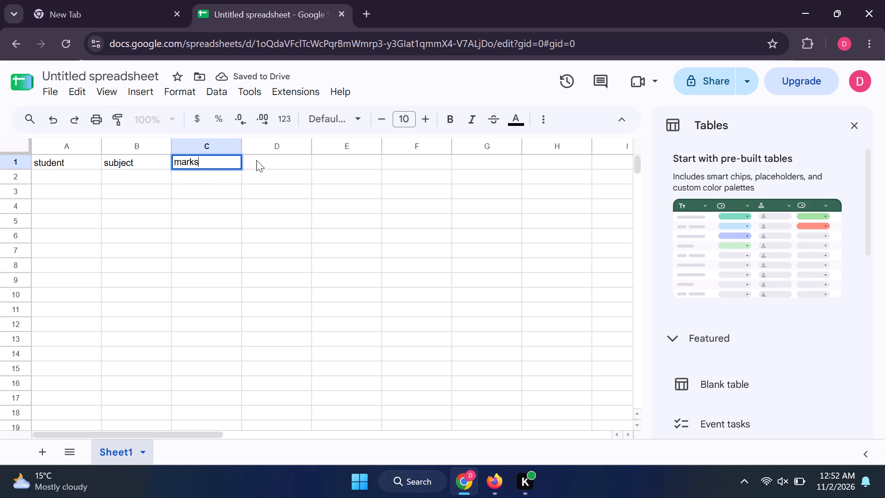
pyautogui.click(261, 161)
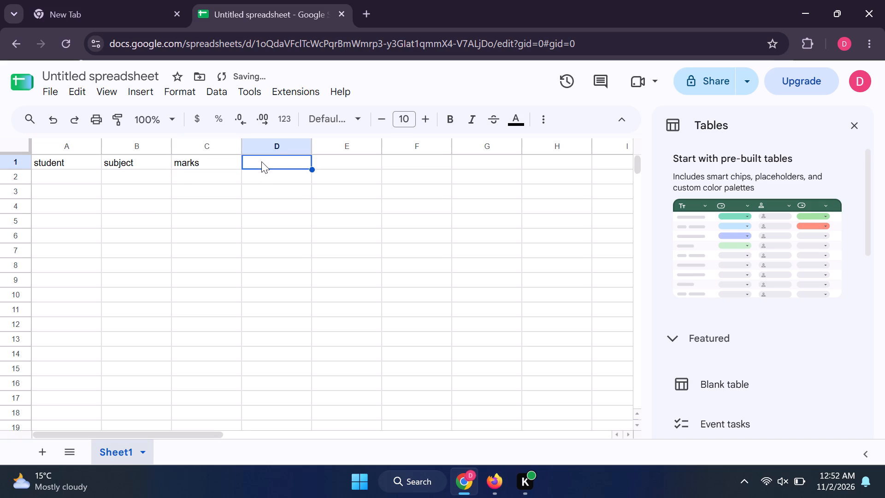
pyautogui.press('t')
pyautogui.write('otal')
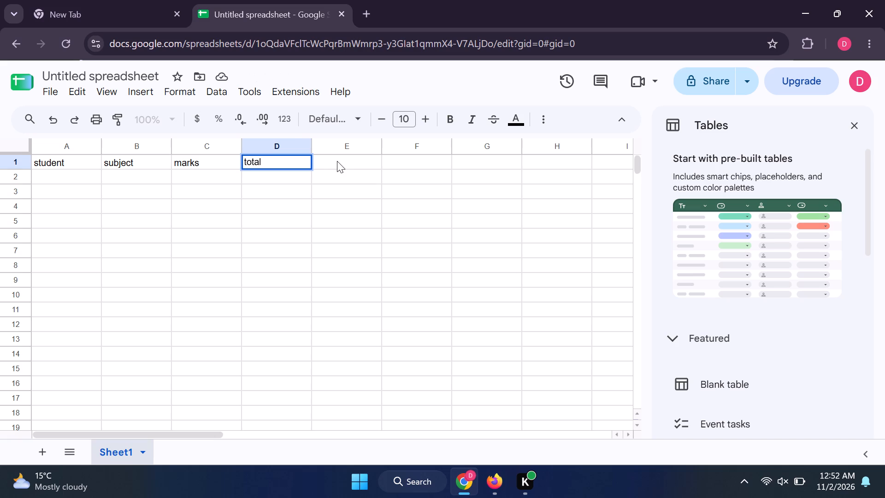
pyautogui.click(337, 161)
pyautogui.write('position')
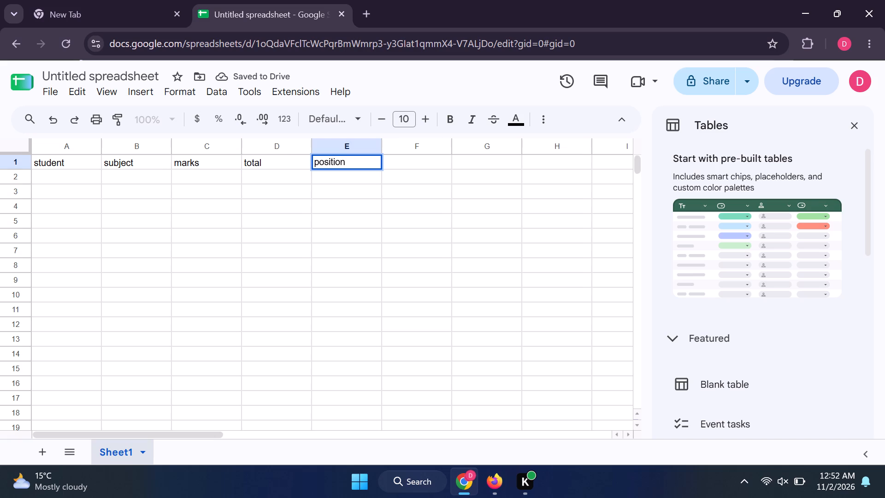
# Make the whole header row 1 bold.
pyautogui.click(10, 165)
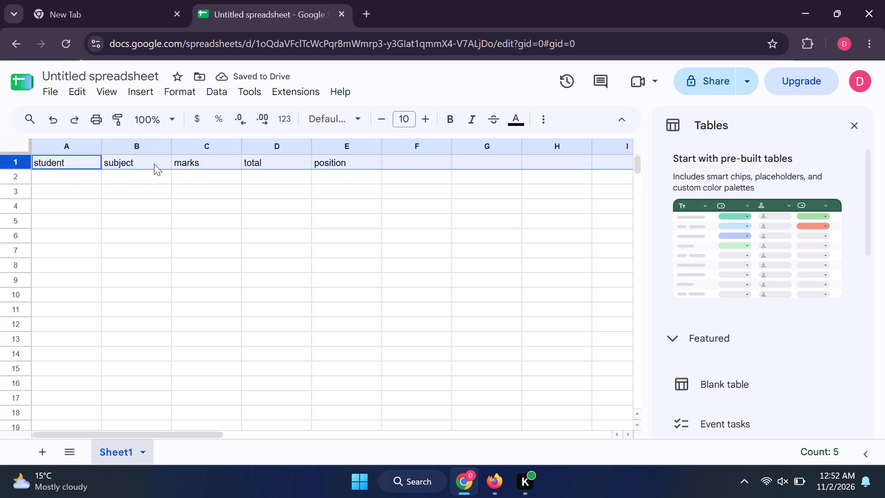
pyautogui.click(453, 125)
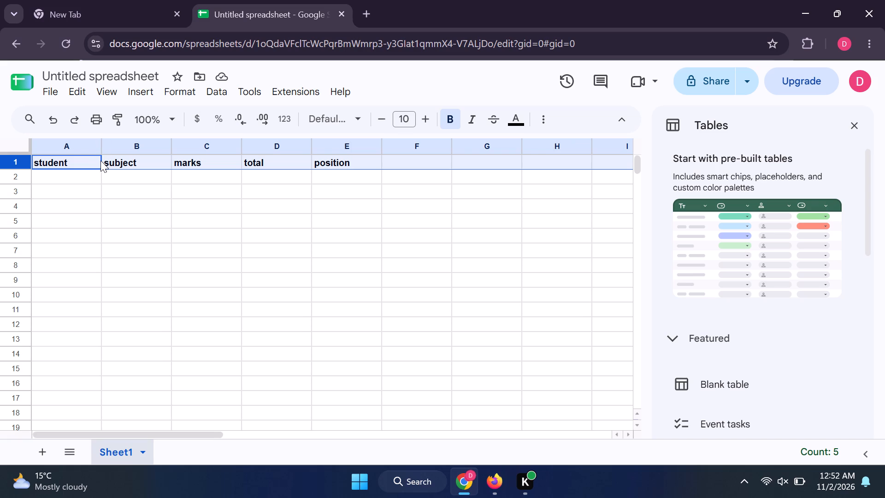
# Widen the subject column B to a little over one and a half times its default width.
pyautogui.hscroll(2, 85, 154)
pyautogui.moveTo(100, 154); pyautogui.dragTo(120, 158)
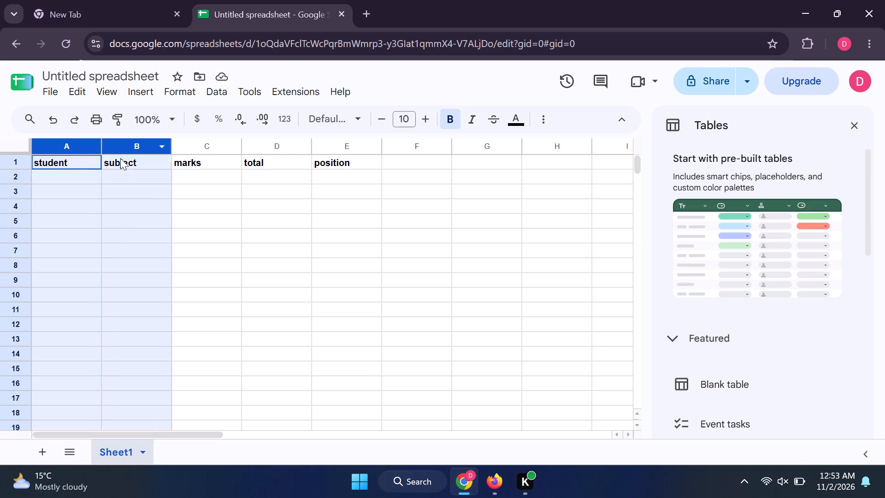
pyautogui.moveTo(120, 158); pyautogui.dragTo(129, 159)
pyautogui.click(101, 156)
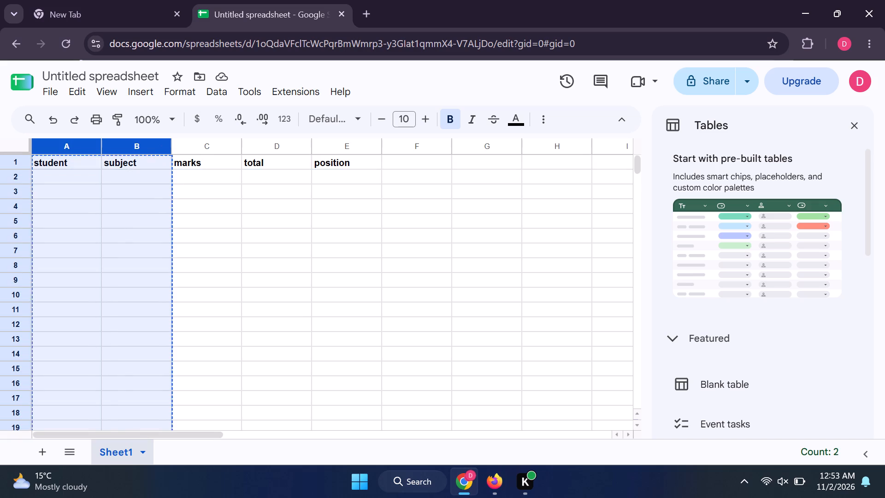
pyautogui.click(111, 171)
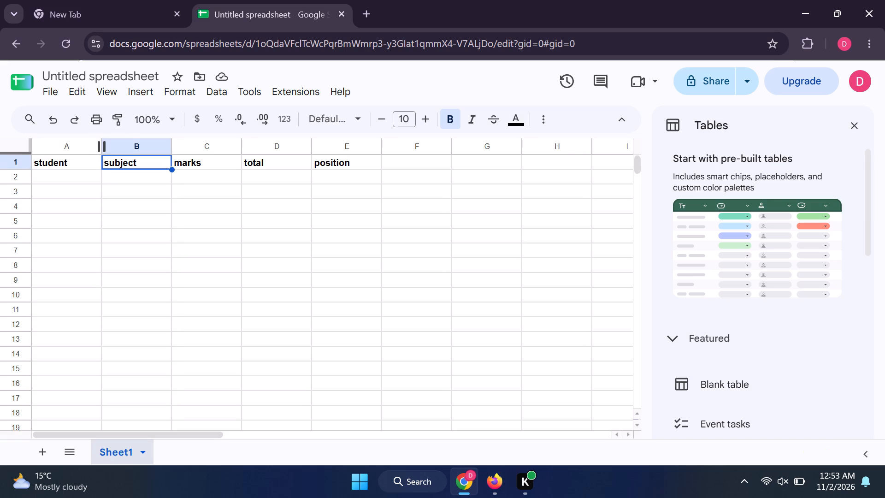
pyautogui.click(102, 154)
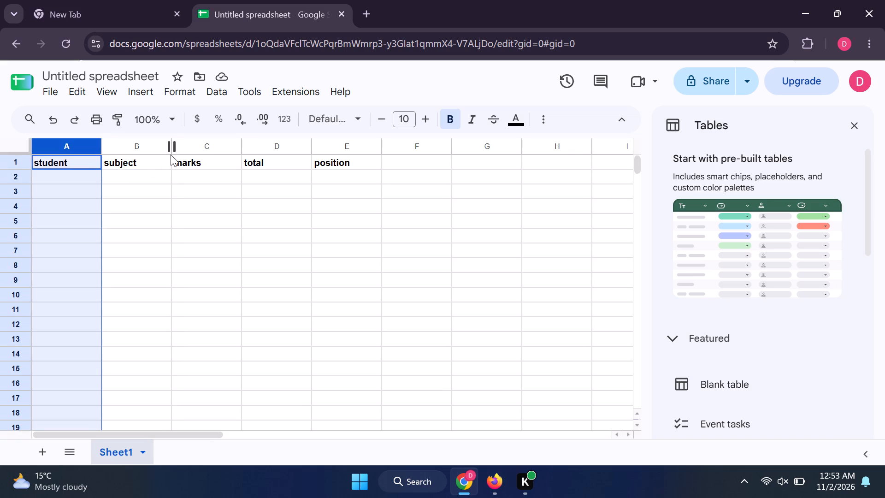
pyautogui.moveTo(171, 147); pyautogui.dragTo(185, 145)
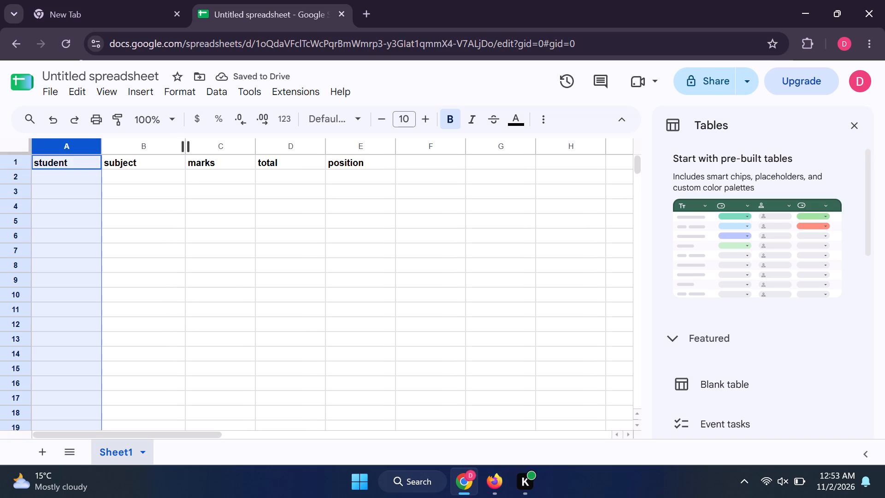
pyautogui.moveTo(182, 144); pyautogui.dragTo(212, 144)
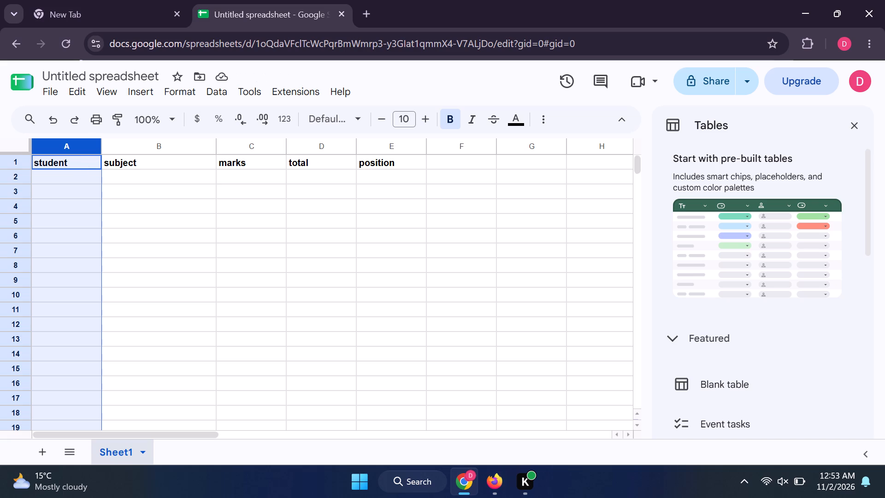
# Widen the student column A to about the same width as the subject column.
pyautogui.click(129, 157)
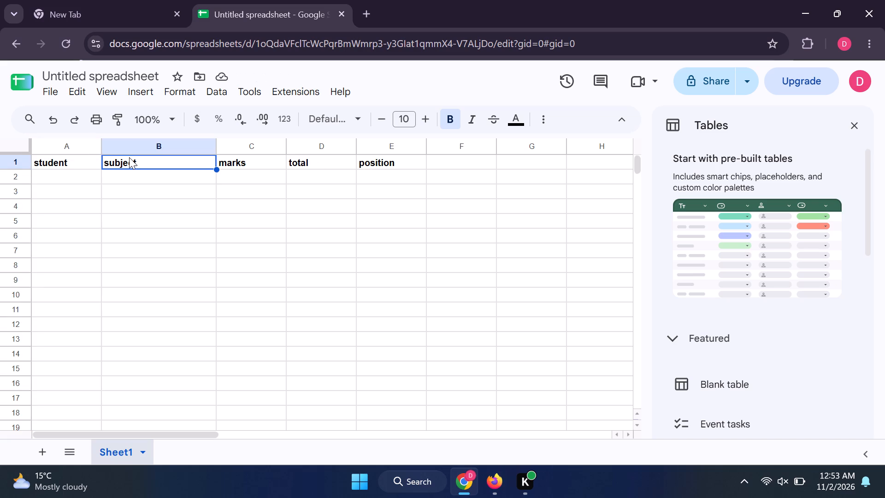
pyautogui.click(87, 154)
pyautogui.moveTo(102, 148); pyautogui.dragTo(118, 148)
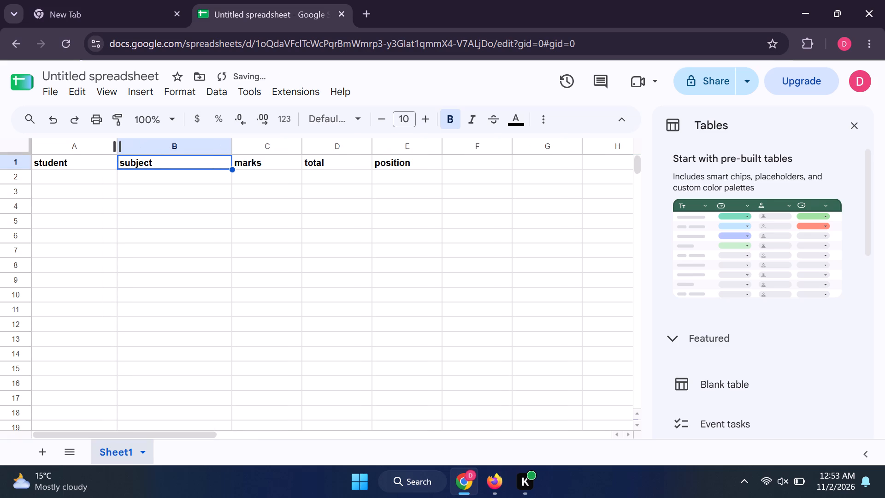
pyautogui.moveTo(119, 143); pyautogui.dragTo(145, 143)
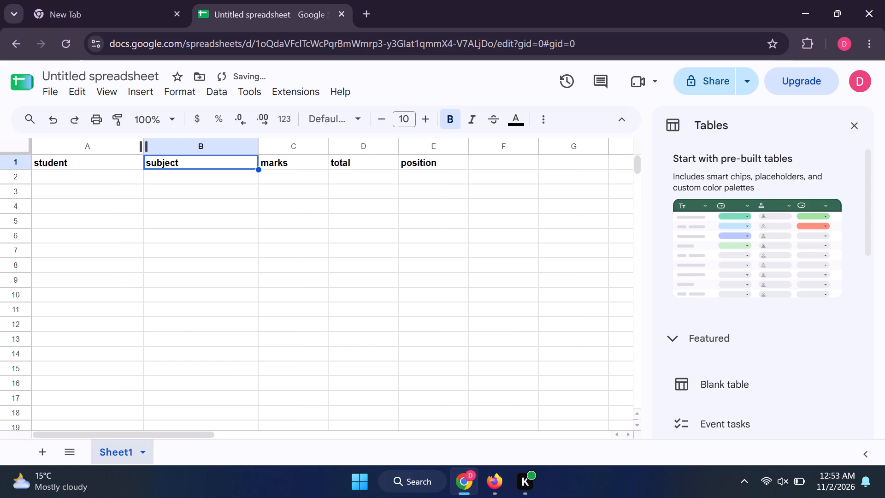
# Fill row 2 with student hillary, subject maths, marks 84 and position 1, leaving the total empty.
pyautogui.click(53, 175)
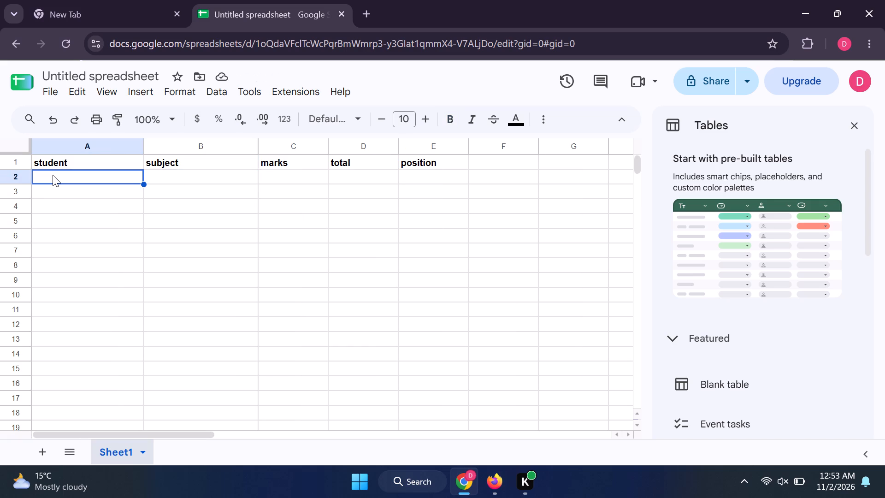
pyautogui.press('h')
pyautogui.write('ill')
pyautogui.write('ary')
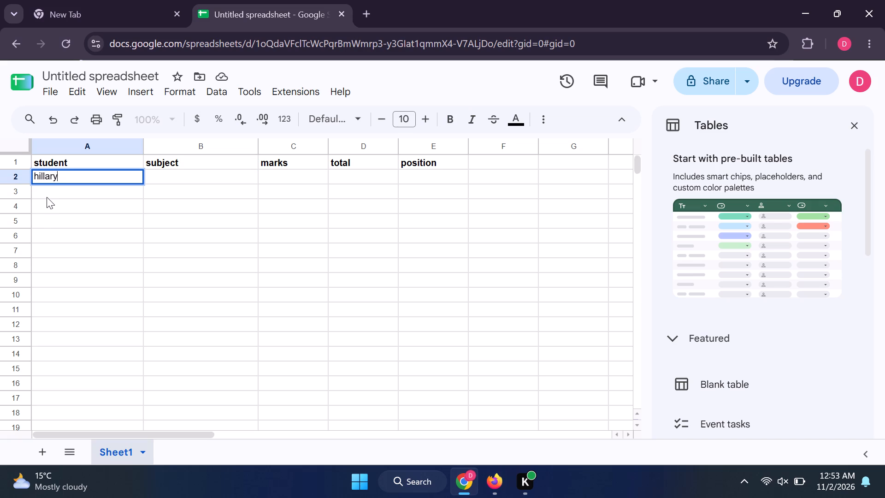
pyautogui.click(47, 196)
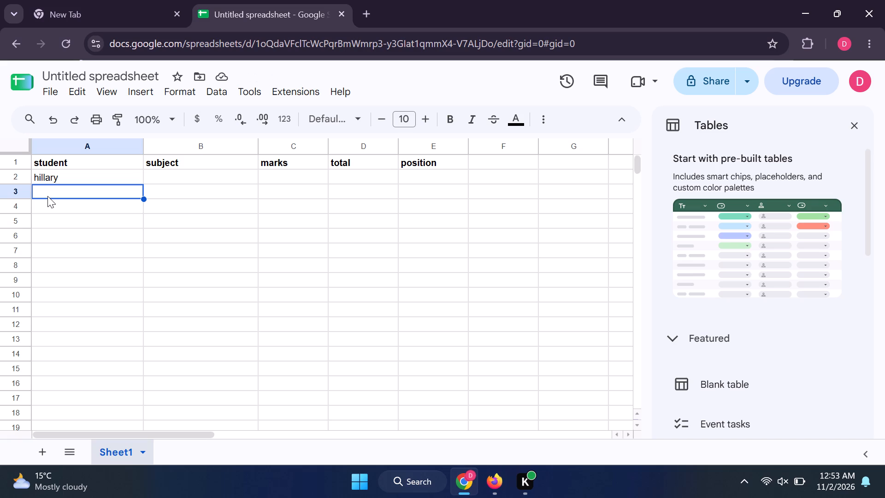
pyautogui.click(159, 176)
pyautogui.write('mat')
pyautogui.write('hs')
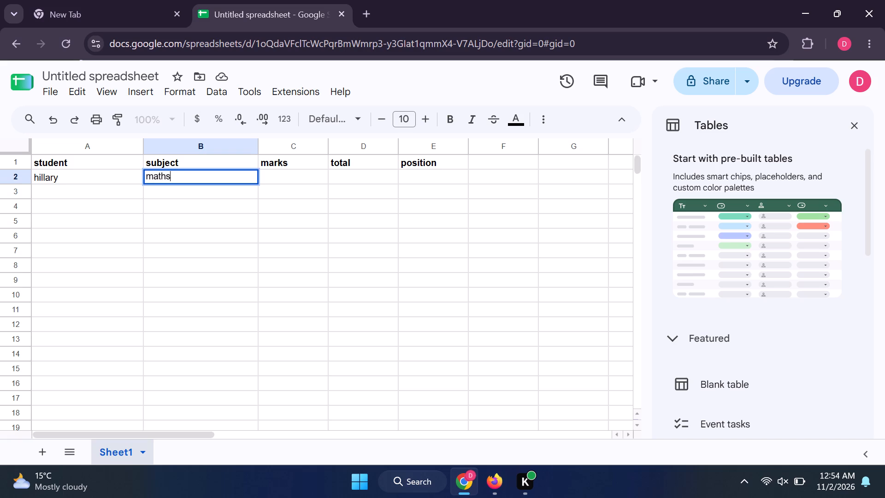
pyautogui.click(279, 179)
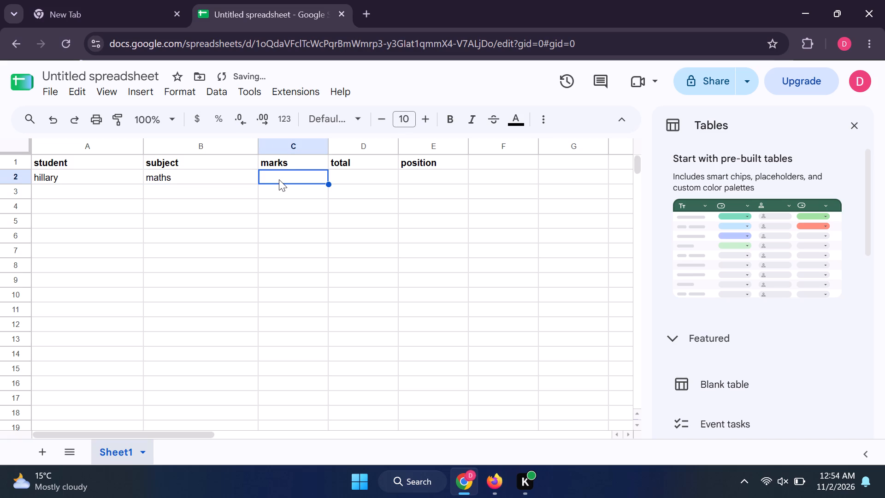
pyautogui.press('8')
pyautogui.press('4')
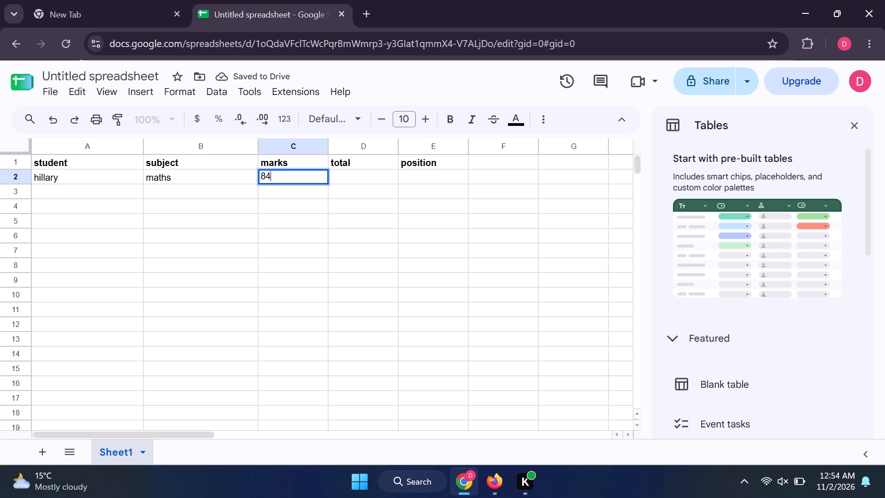
pyautogui.click(350, 177)
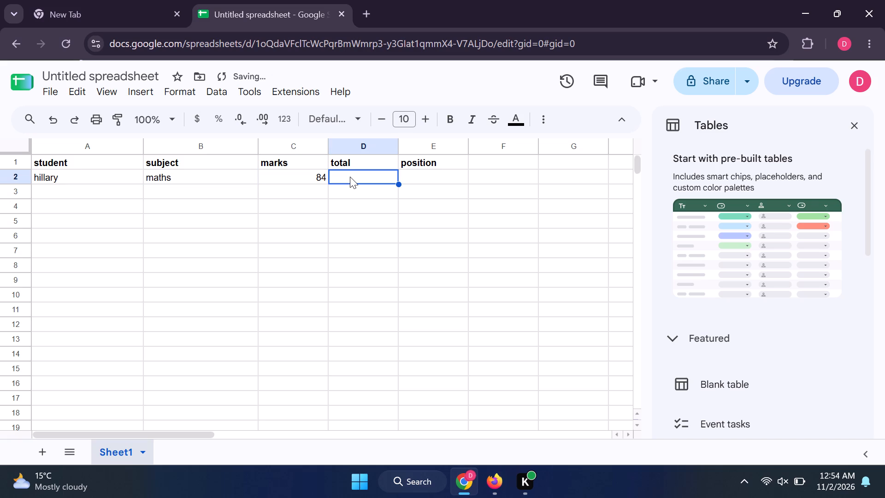
pyautogui.click(419, 177)
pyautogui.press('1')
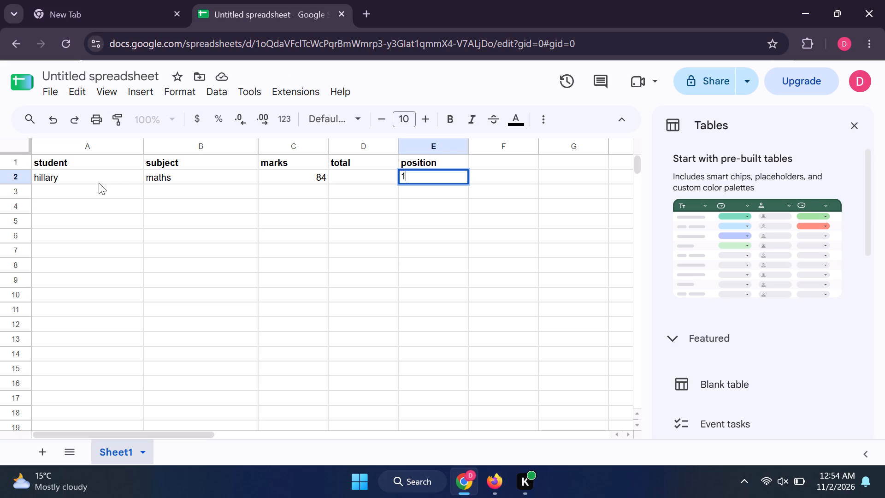
# Enter jane as the next student in cell A3.
pyautogui.click(83, 192)
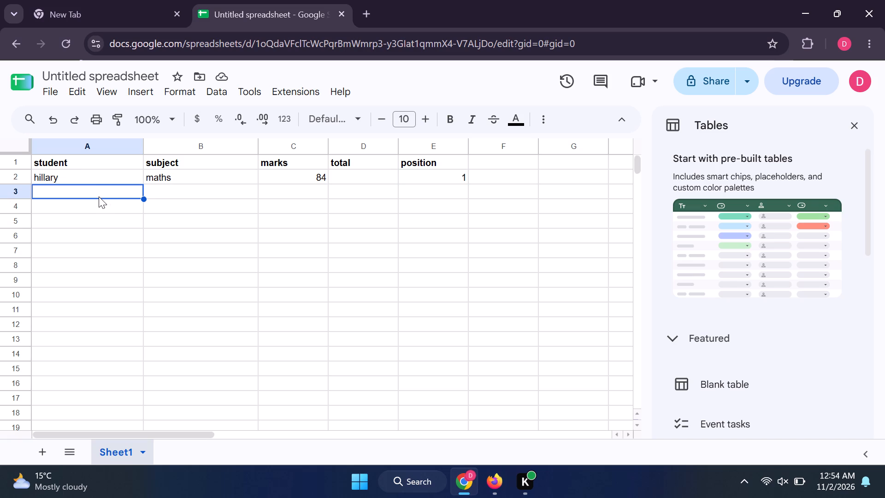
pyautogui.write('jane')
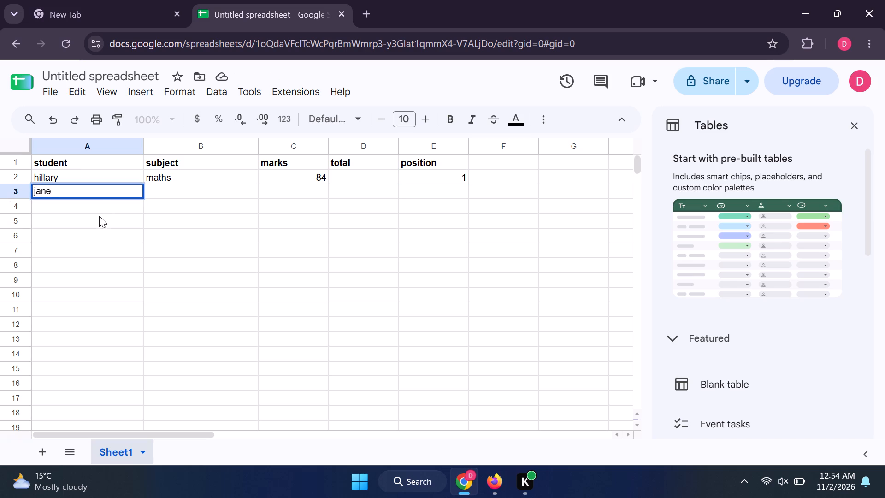
pyautogui.click(82, 207)
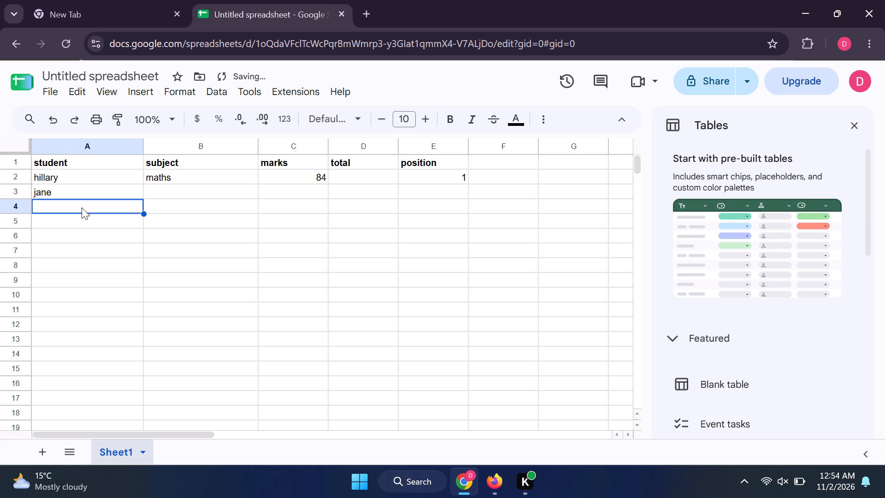
# Replace the first student's entry in cell A2 with hillary's first name and surname.
pyautogui.click(94, 175)
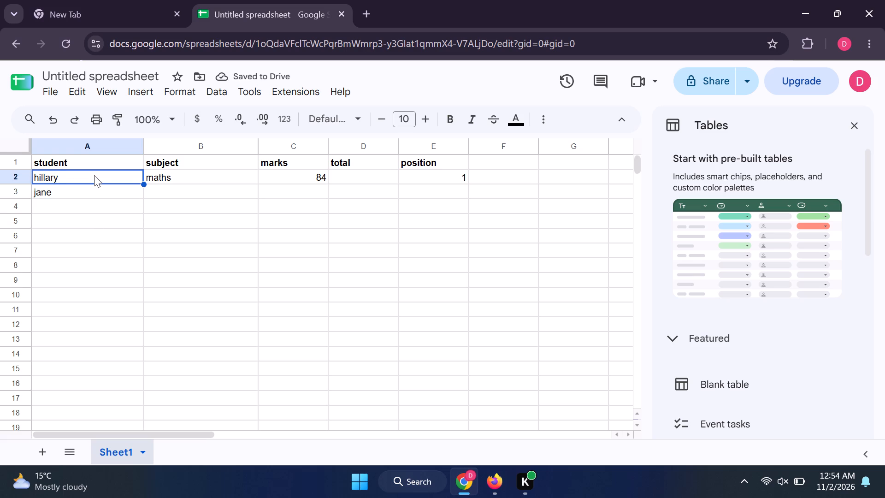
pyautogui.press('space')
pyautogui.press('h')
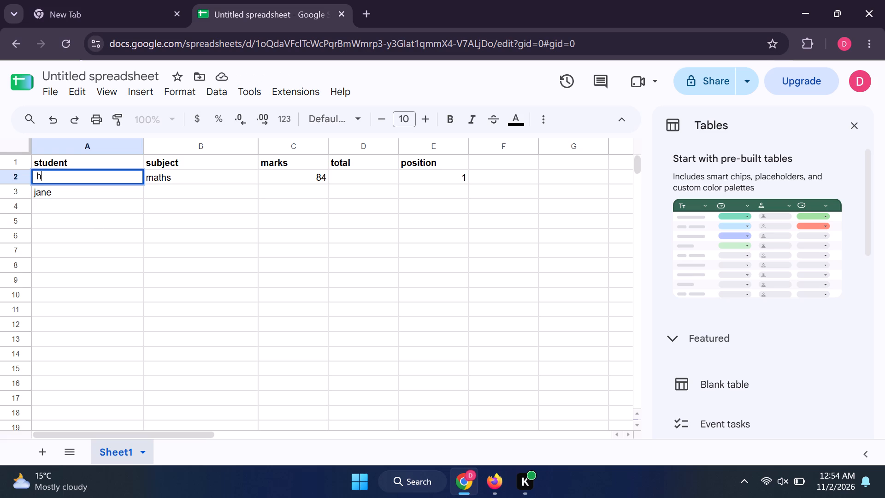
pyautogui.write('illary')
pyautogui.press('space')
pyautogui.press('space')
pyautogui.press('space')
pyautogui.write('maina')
pyautogui.click(78, 185)
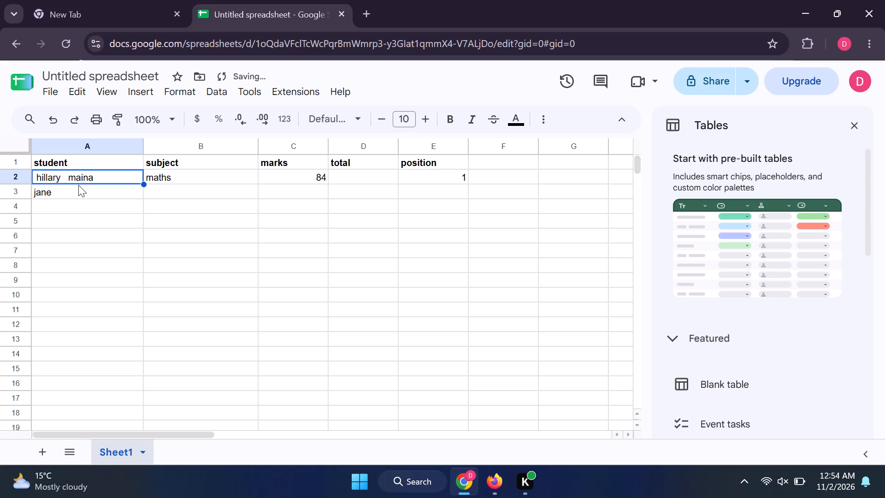
# Replace the second student's entry in cell A3 with jane's first name and surname.
pyautogui.click(74, 193)
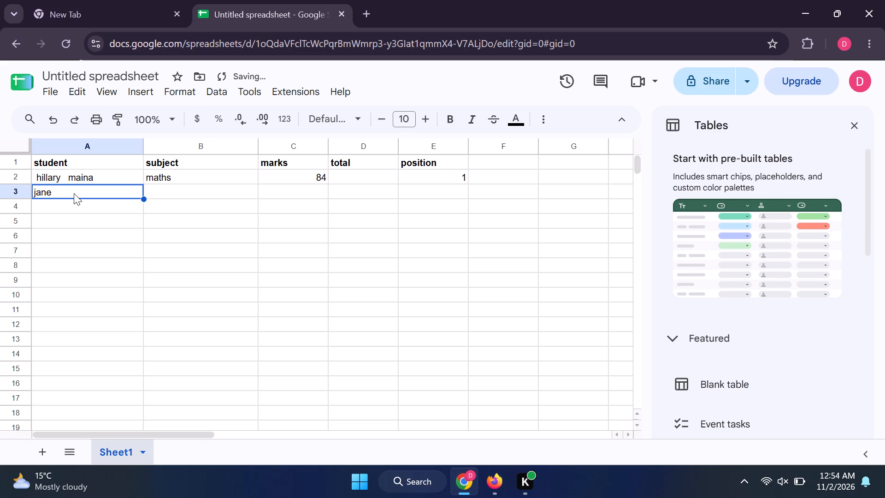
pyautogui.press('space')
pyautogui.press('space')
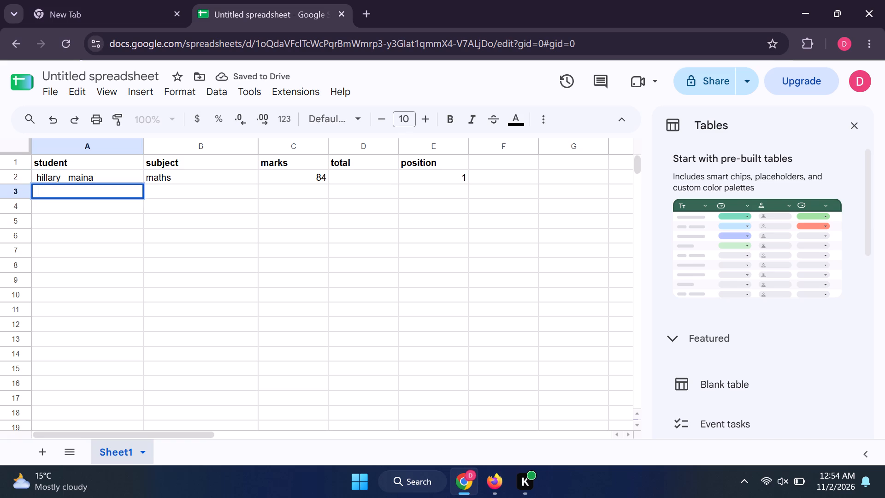
pyautogui.press('BackSpace')
pyautogui.press('BackSpace')
pyautogui.press('BackSpace')
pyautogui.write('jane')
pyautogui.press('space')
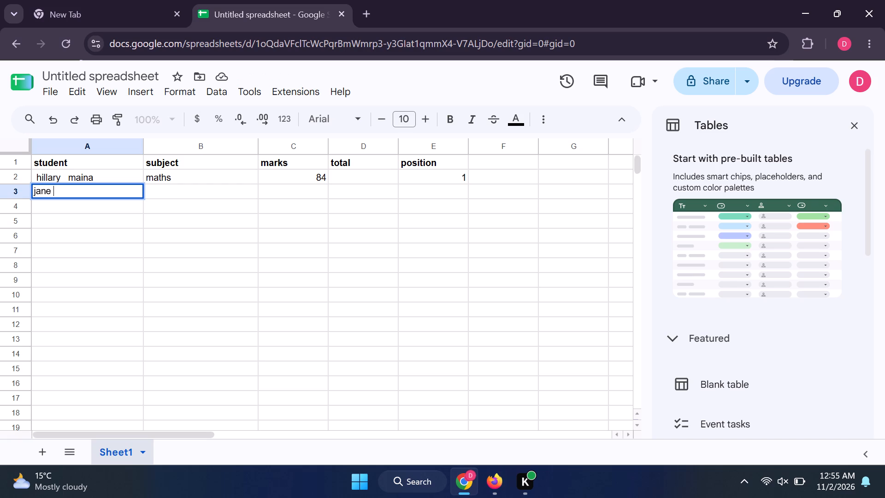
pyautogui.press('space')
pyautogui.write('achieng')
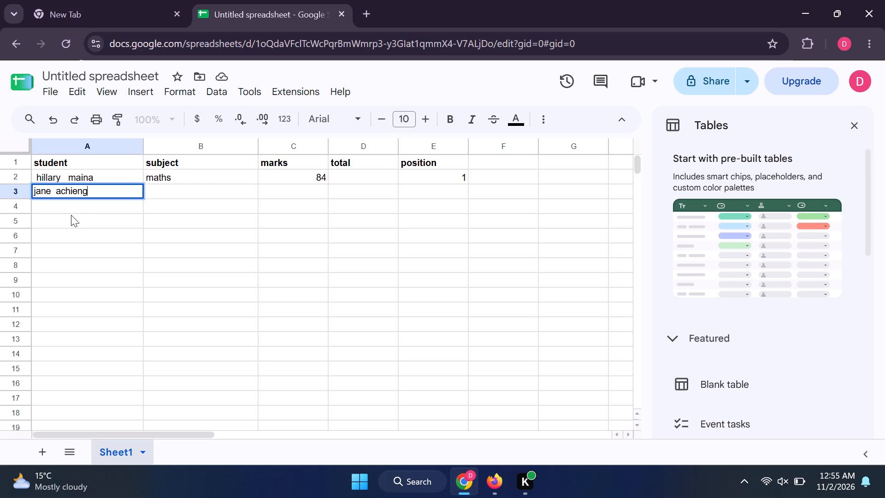
pyautogui.click(71, 215)
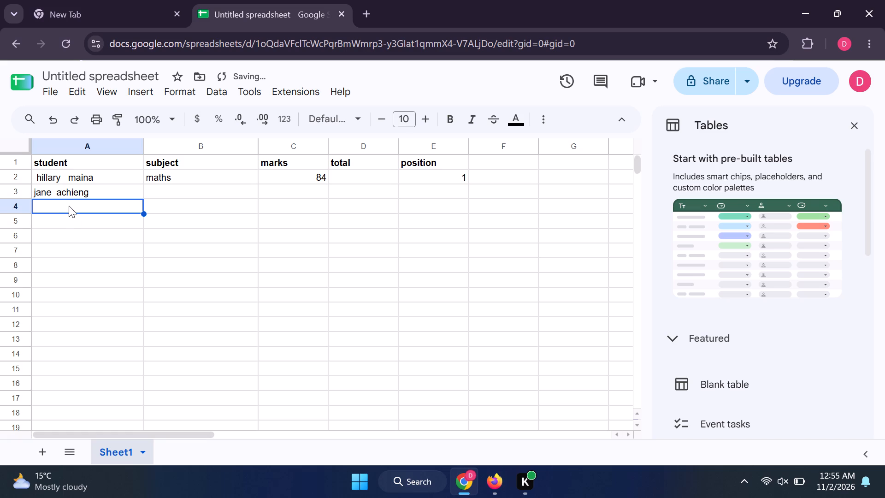
# Enter the third student, felix, with first name and surname in cell A4.
pyautogui.click(68, 206)
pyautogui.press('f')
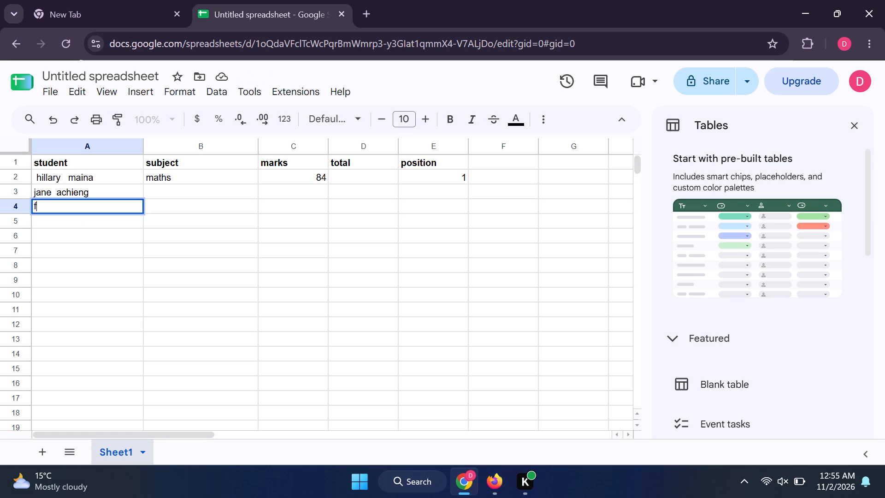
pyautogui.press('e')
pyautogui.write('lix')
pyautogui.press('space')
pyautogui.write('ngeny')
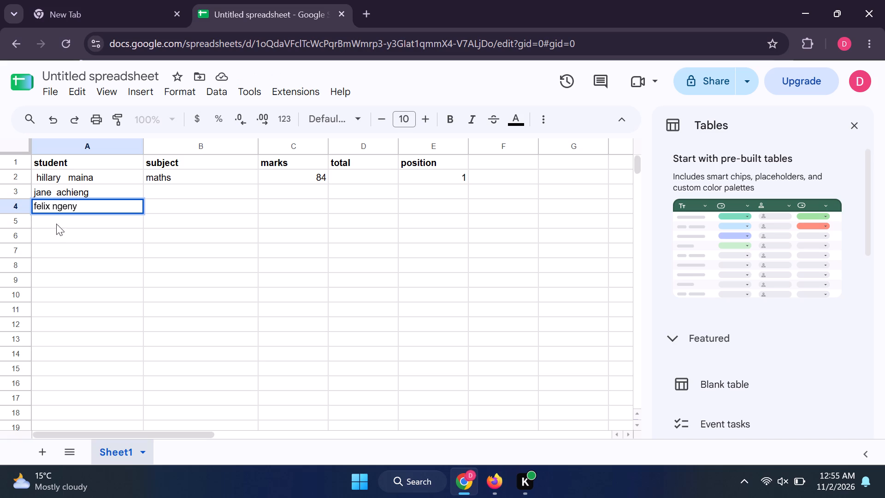
# Enter the fourth student, rose, with first name and surname in cell A5.
pyautogui.click(52, 227)
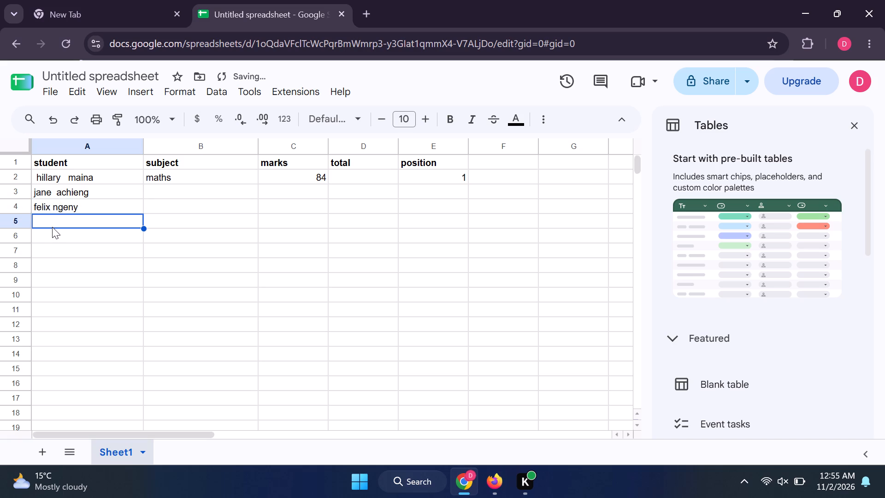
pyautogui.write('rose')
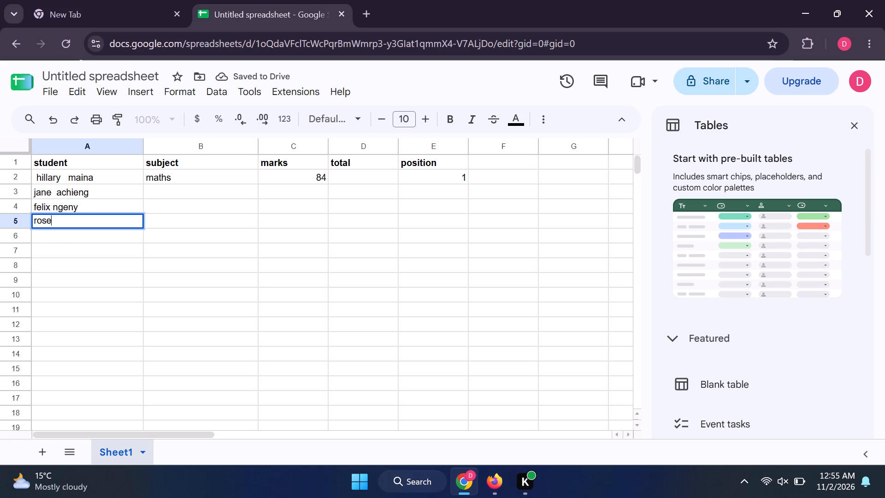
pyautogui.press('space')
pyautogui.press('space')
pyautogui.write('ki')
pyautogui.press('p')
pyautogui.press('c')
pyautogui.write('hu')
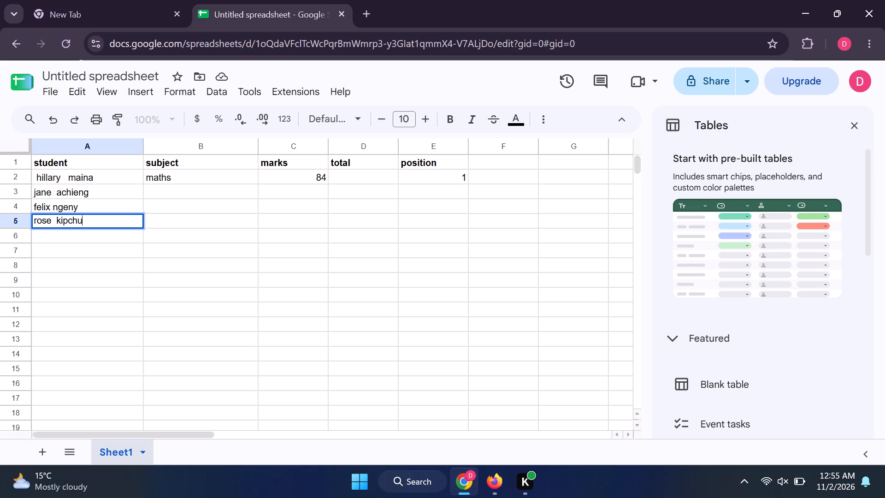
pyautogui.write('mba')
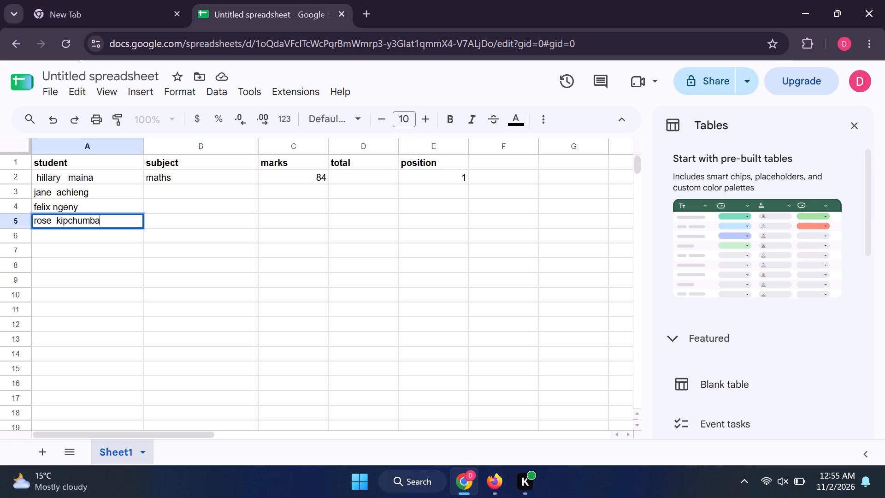
# Enter the fifth student, ambrose, with first name and surname in cell A6.
pyautogui.click(47, 237)
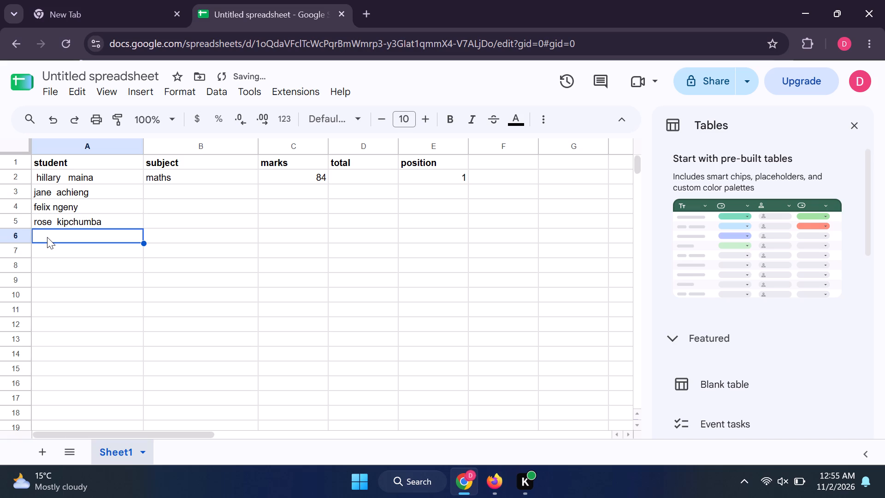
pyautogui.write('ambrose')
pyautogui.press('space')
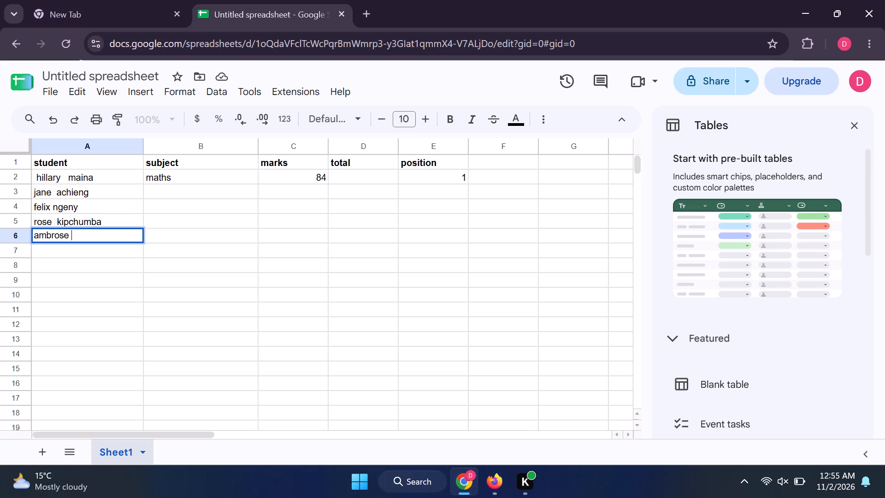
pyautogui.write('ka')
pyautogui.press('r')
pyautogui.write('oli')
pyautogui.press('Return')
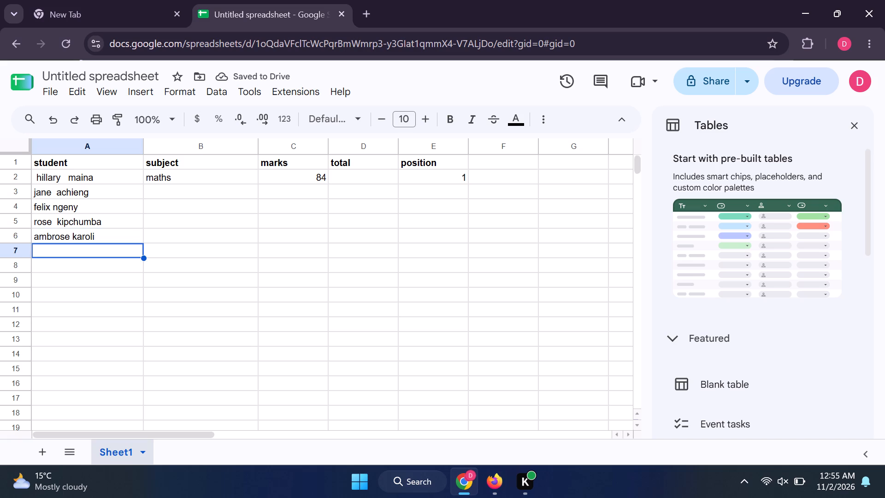
# Enter the sixth student, nelson, with first name and surname in cell A7.
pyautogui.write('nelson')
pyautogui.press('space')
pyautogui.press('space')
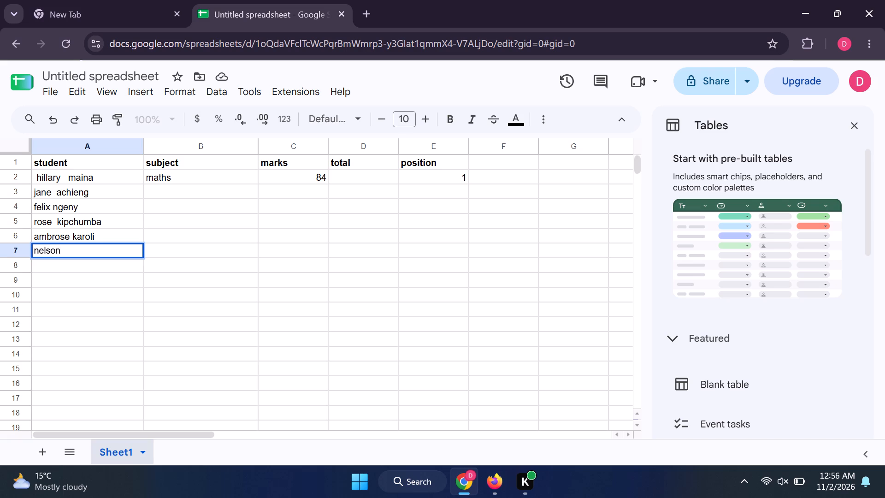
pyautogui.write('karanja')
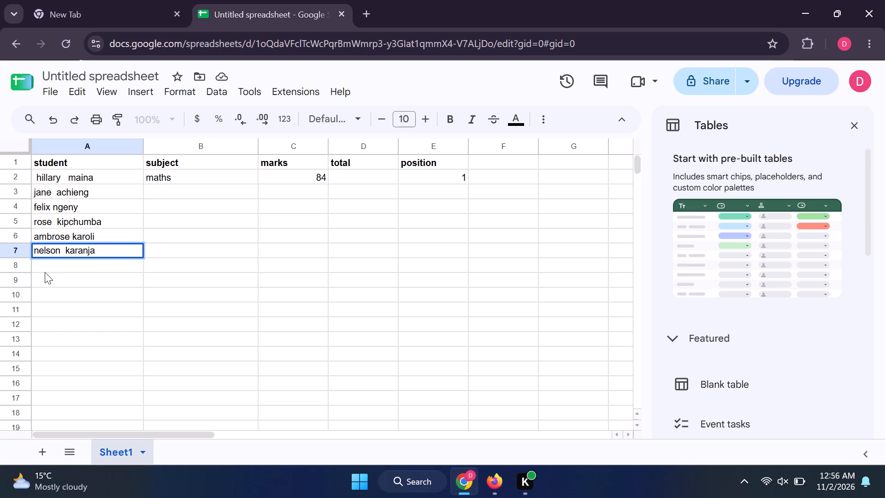
# Enter the seventh student, benson, with first name and surname in cell A8.
pyautogui.click(45, 273)
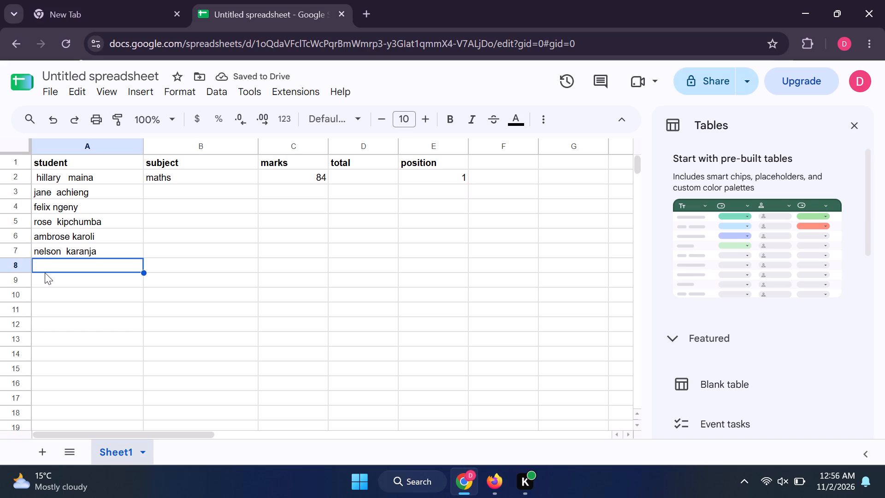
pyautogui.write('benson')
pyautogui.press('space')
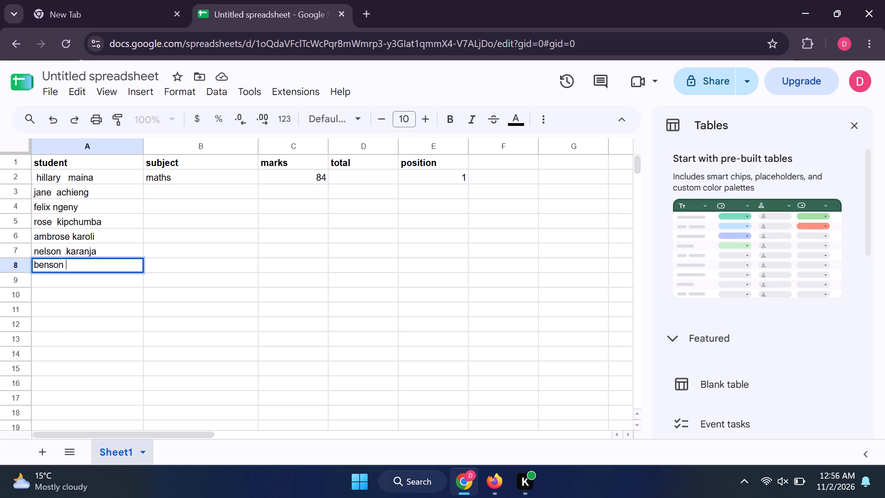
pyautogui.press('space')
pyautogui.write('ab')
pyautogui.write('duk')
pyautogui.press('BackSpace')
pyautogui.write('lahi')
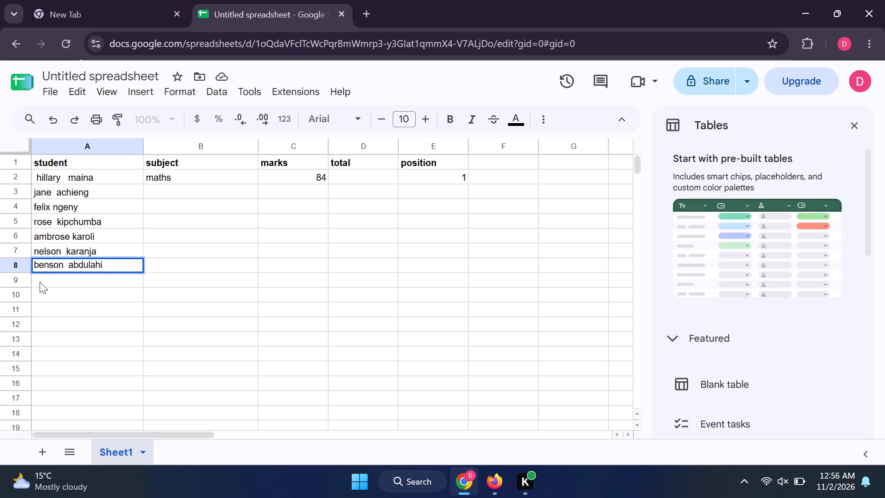
pyautogui.click(62, 291)
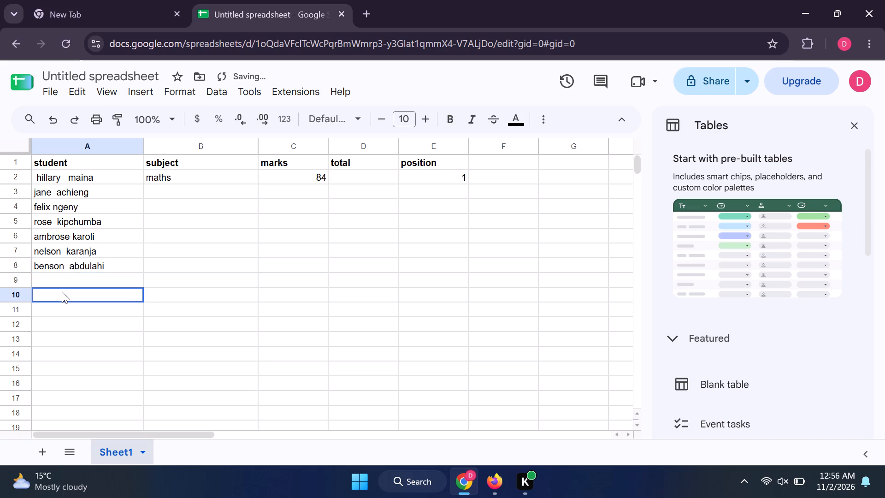
# Enter the eighth student, mercy, with first name and surname in cell A9.
pyautogui.click(62, 277)
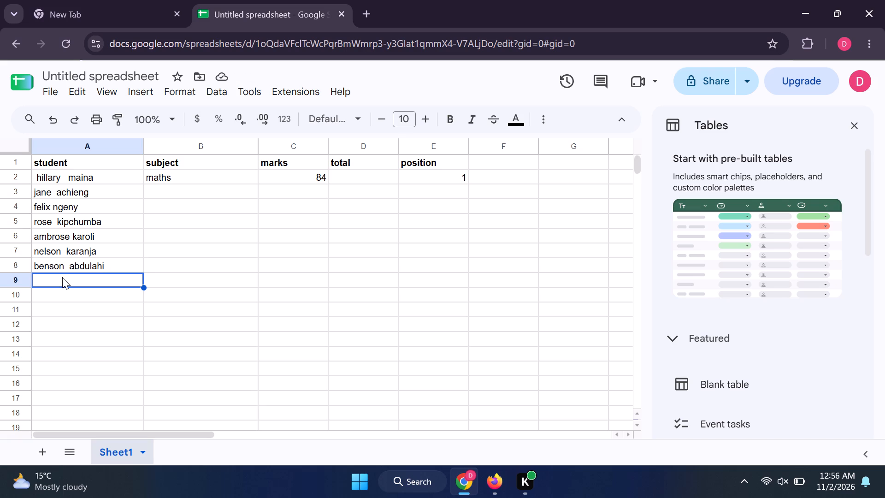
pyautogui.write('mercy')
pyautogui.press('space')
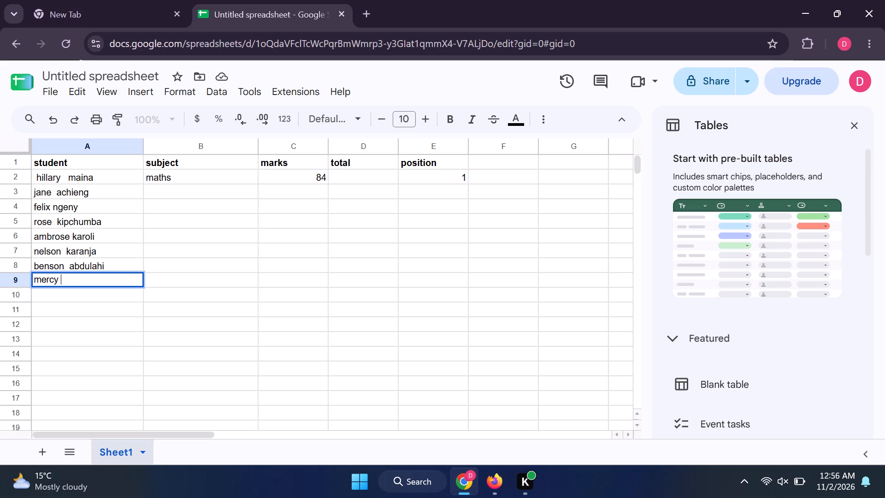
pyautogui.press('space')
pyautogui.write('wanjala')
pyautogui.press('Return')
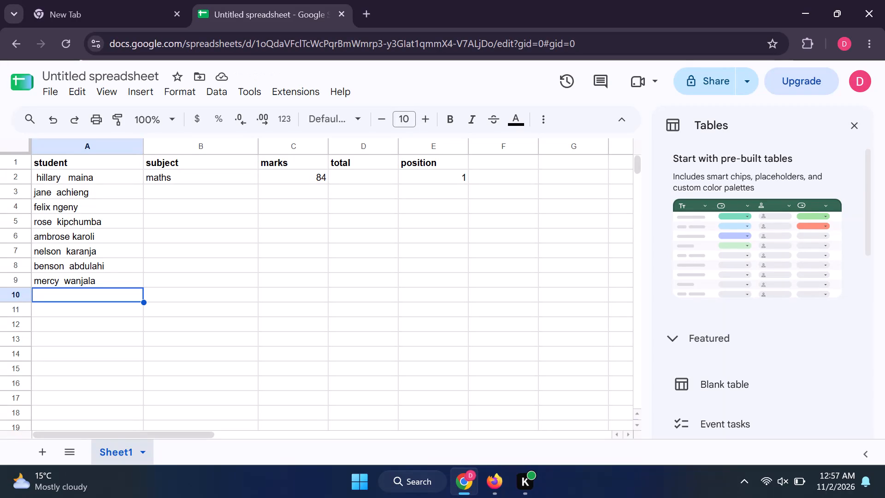
# Enter the ninth student, sylvia, with first name and surname in cell A10.
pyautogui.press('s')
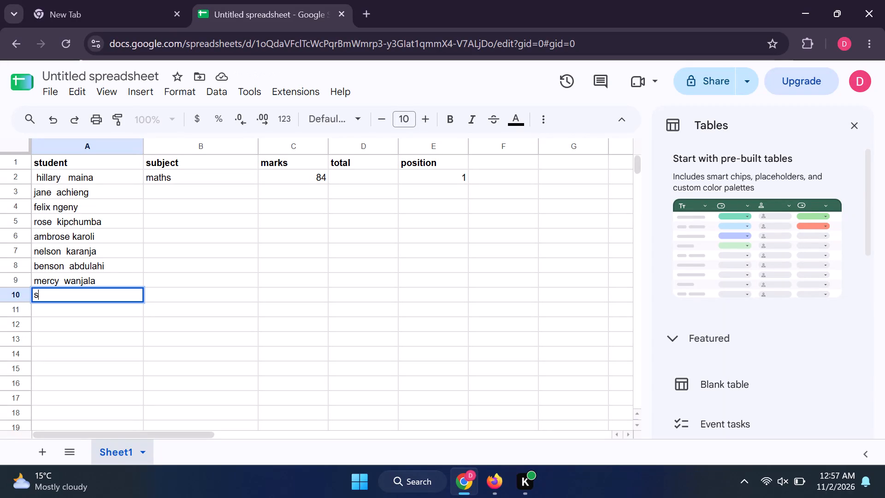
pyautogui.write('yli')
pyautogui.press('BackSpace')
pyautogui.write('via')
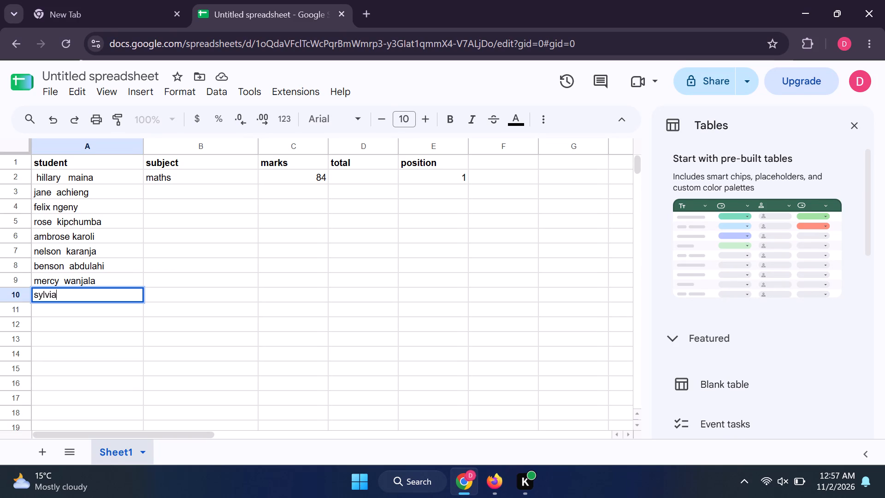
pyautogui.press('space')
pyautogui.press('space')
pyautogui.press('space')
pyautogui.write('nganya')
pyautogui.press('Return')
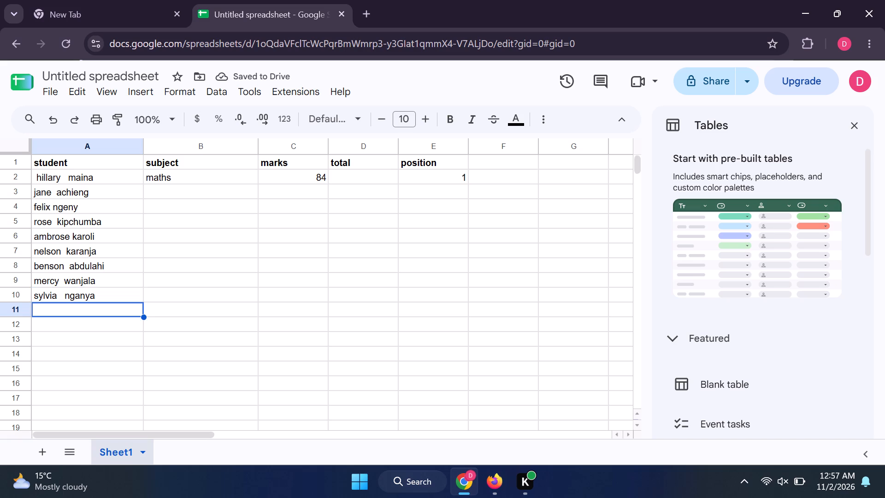
# Enter the tenth student, caroline, with first name and surname in cell A11.
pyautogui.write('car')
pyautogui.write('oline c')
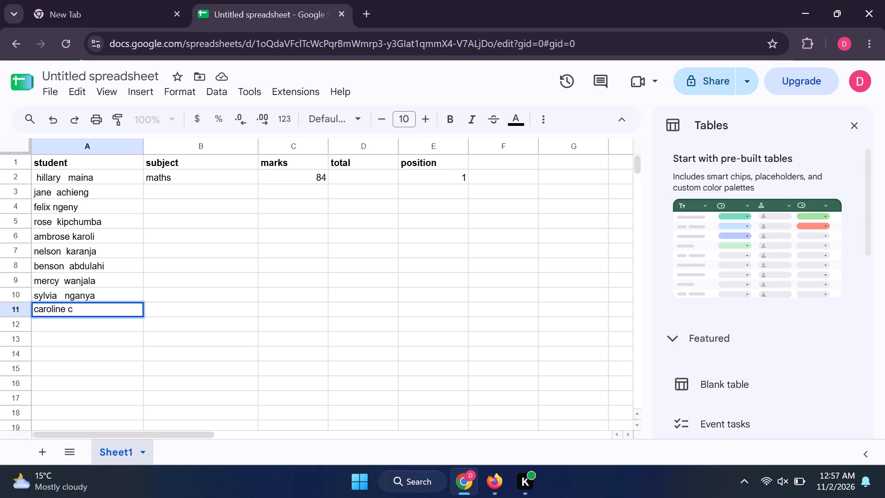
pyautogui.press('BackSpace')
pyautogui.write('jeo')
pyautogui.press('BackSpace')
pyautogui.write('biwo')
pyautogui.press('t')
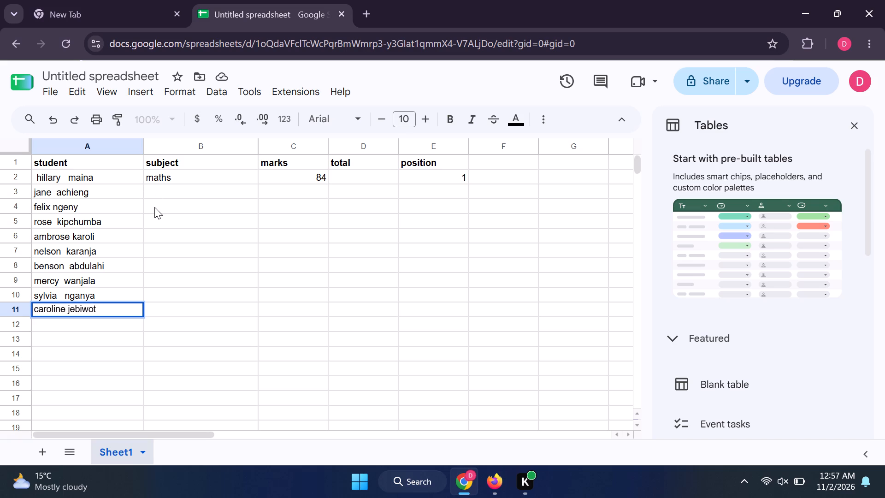
# Fill the subject column with maths for the second to fifth students, cells B3 to B6.
pyautogui.click(164, 193)
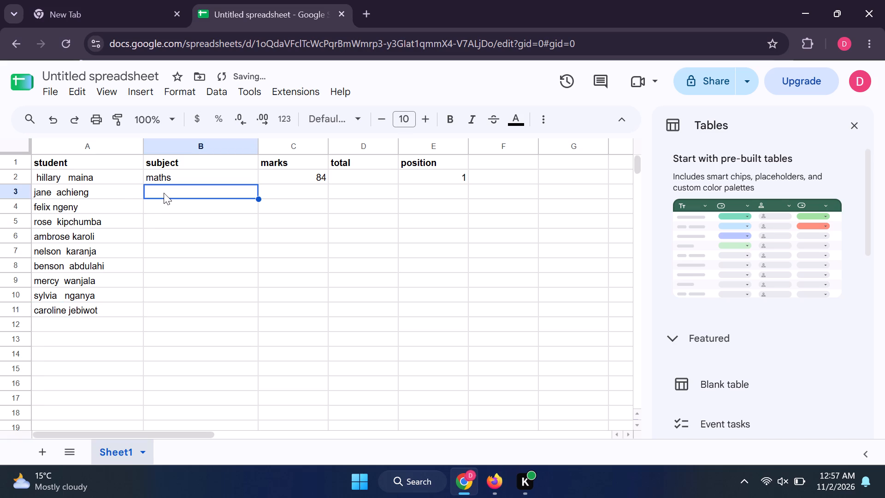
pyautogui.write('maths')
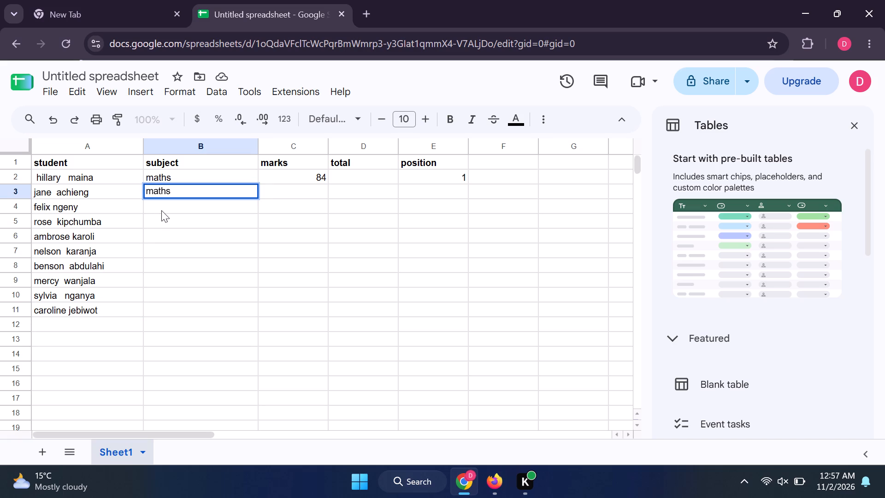
pyautogui.click(161, 210)
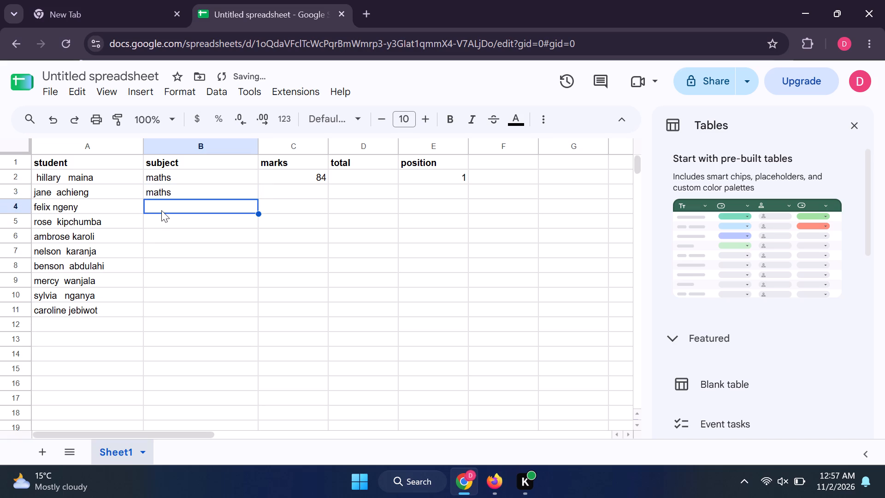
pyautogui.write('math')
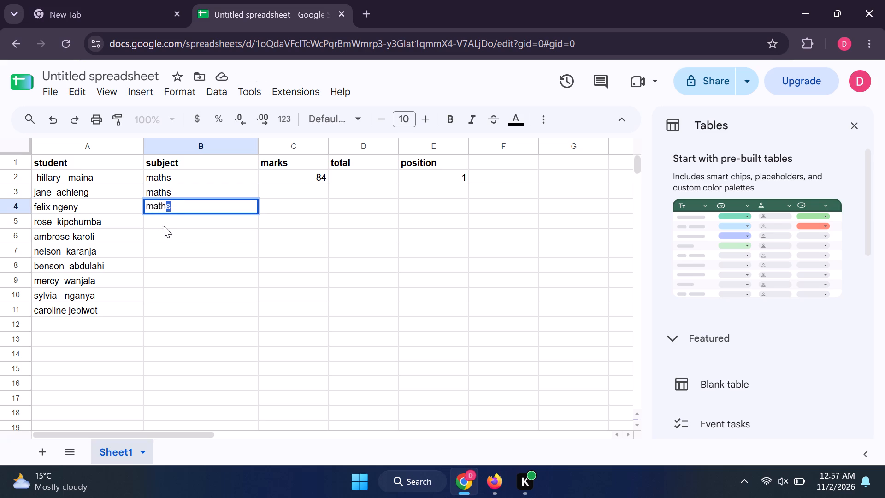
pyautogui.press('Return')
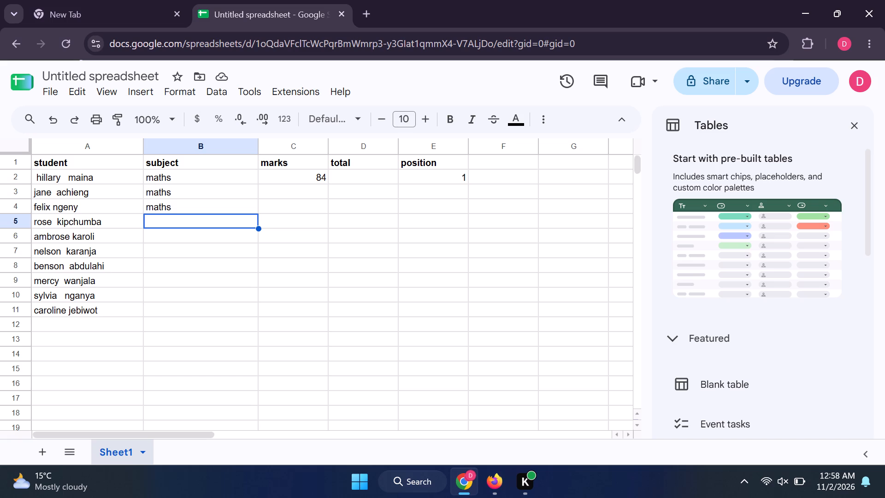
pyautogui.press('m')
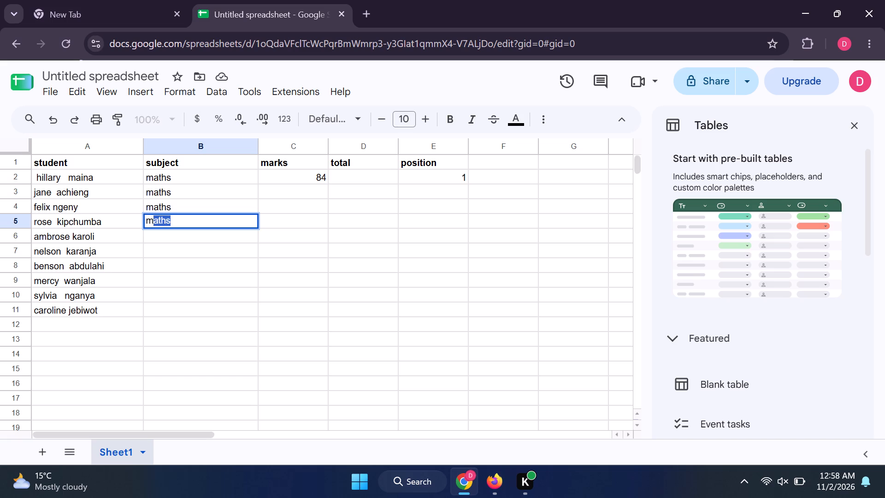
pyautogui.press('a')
pyautogui.click(177, 233)
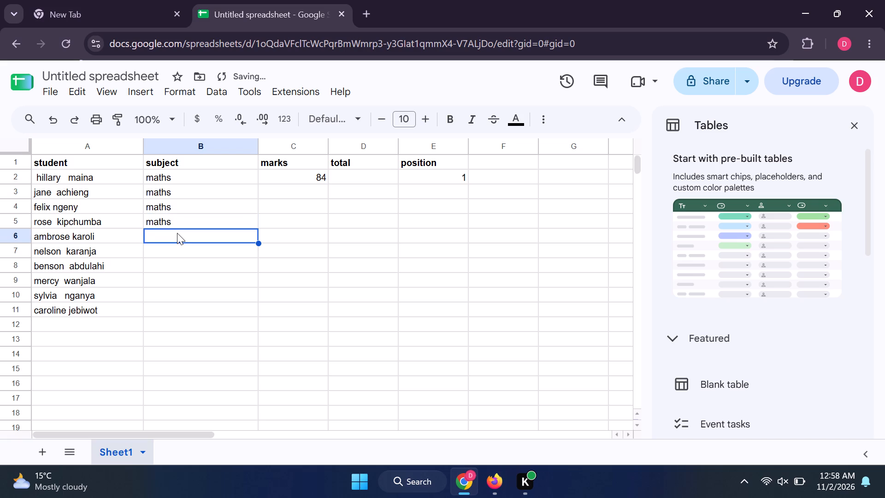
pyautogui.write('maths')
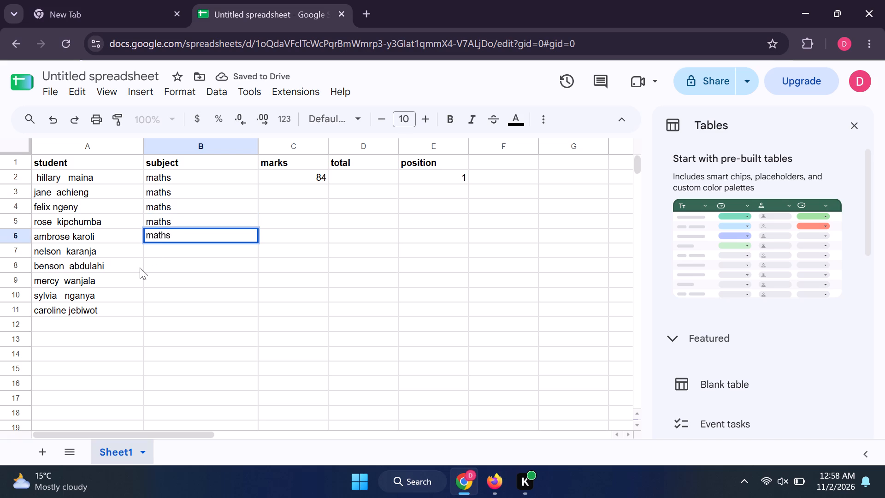
# Fill the subject column with maths for the sixth to tenth students, cells B7 to B11.
pyautogui.click(162, 252)
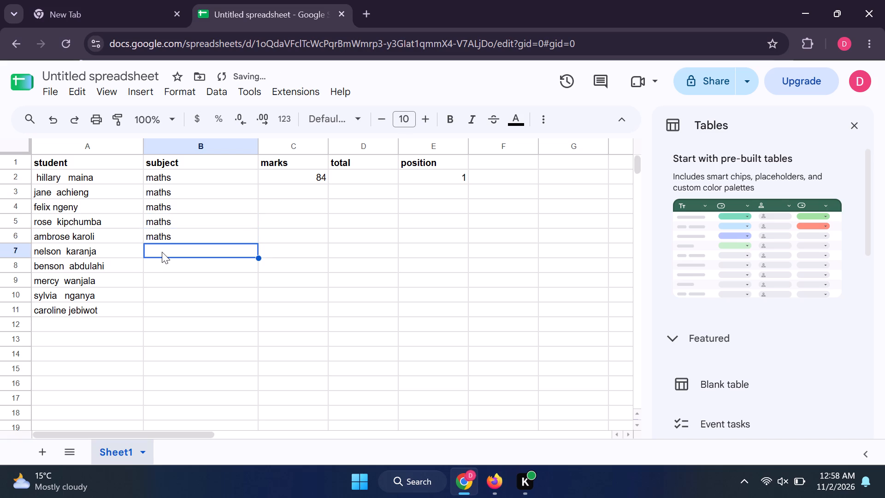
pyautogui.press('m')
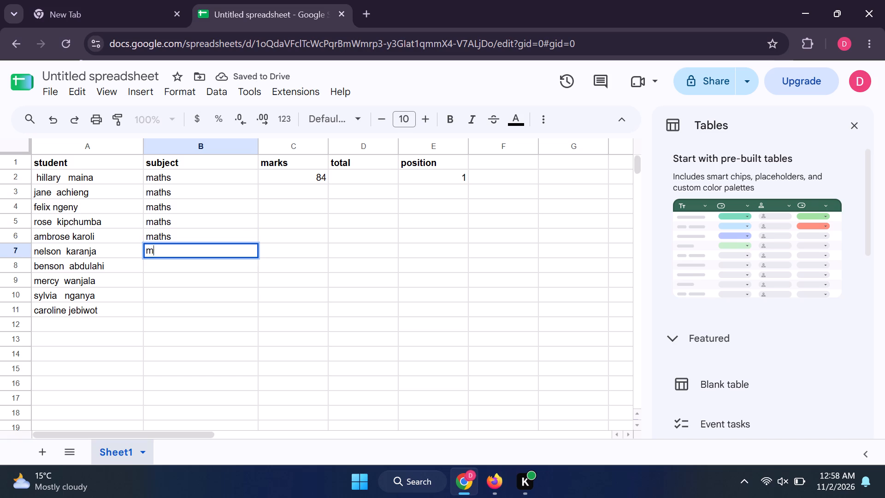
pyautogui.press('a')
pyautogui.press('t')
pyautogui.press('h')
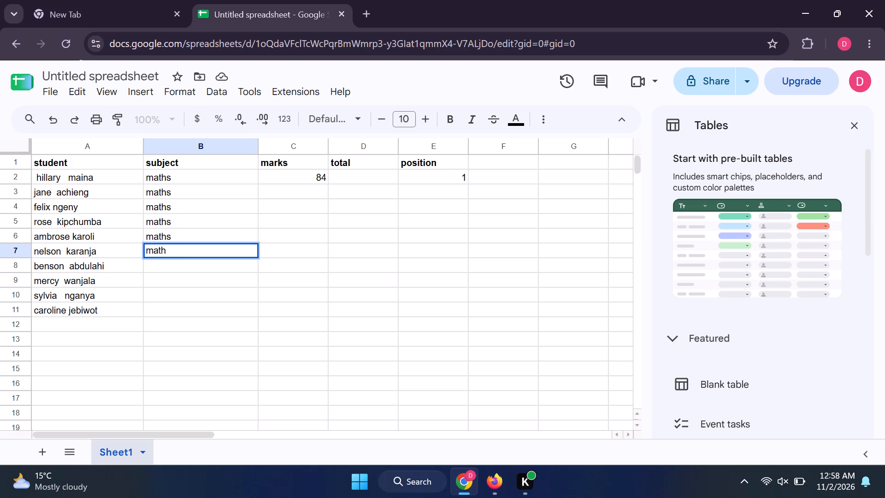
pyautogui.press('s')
pyautogui.press('Return')
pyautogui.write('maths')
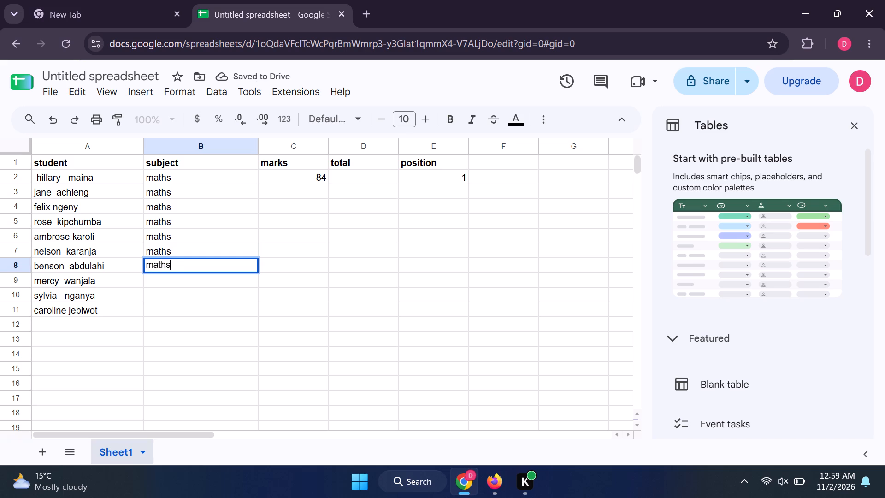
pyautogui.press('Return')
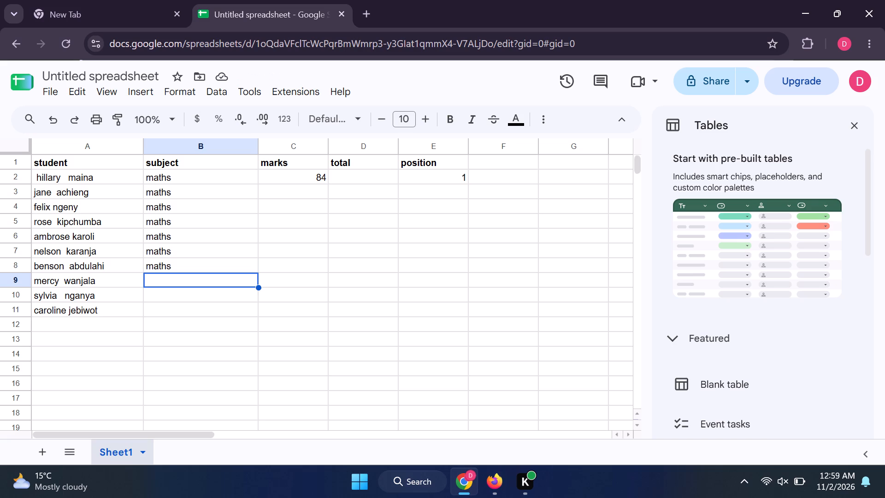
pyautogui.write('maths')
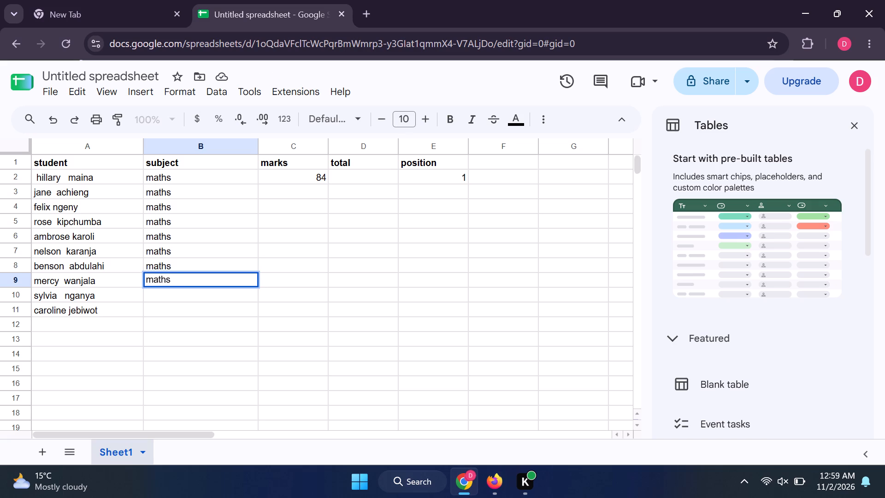
pyautogui.click(156, 296)
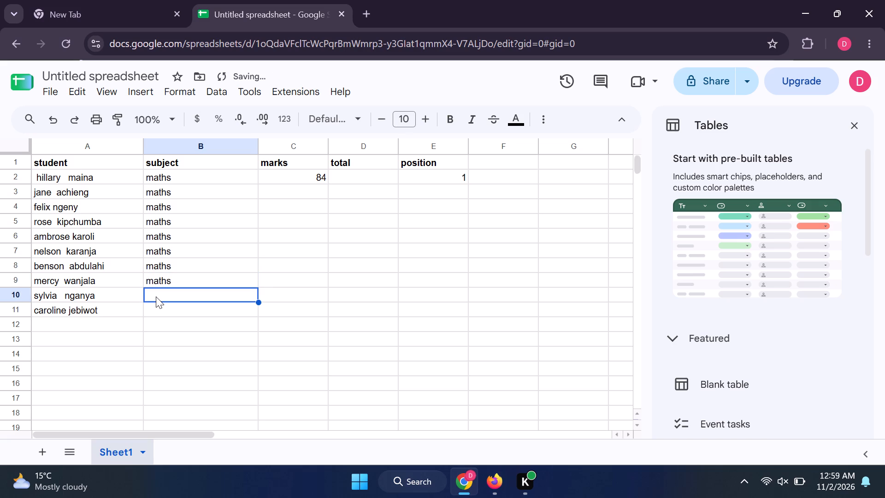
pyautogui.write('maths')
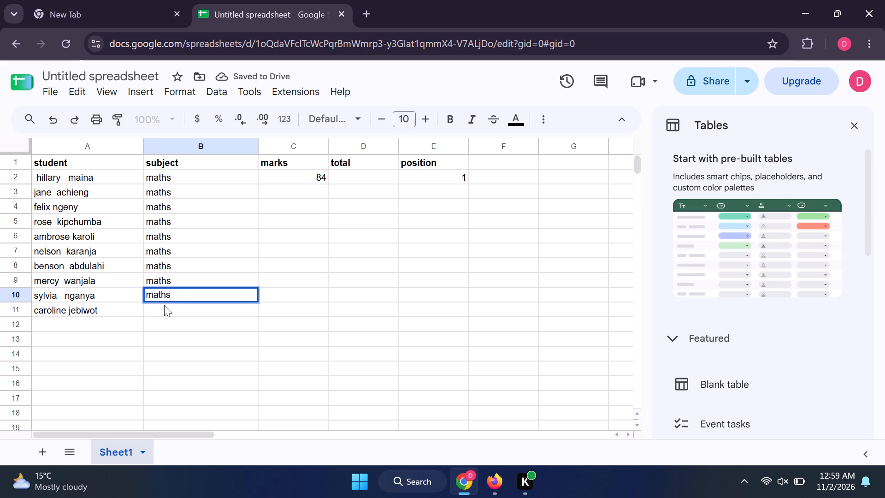
pyautogui.click(165, 317)
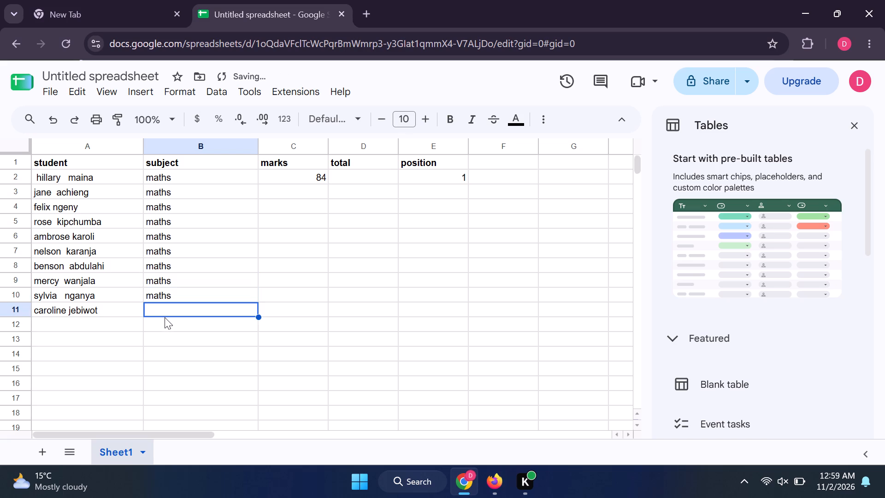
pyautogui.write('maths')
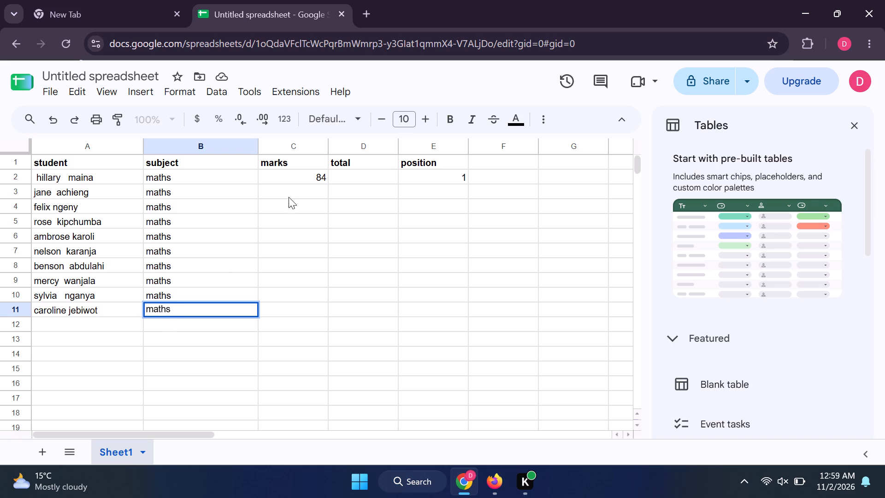
pyautogui.click(307, 194)
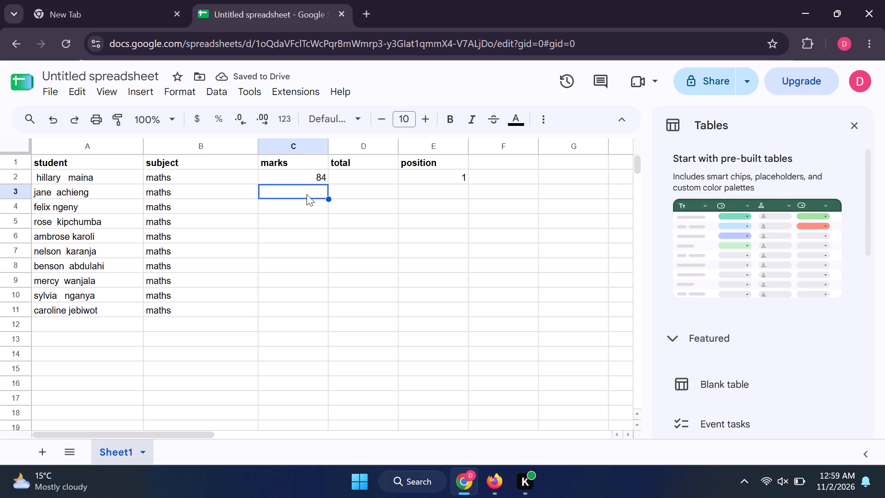
# Enter the marks 82, 81 and 79 for the second to fourth students, cells C3 to C5.
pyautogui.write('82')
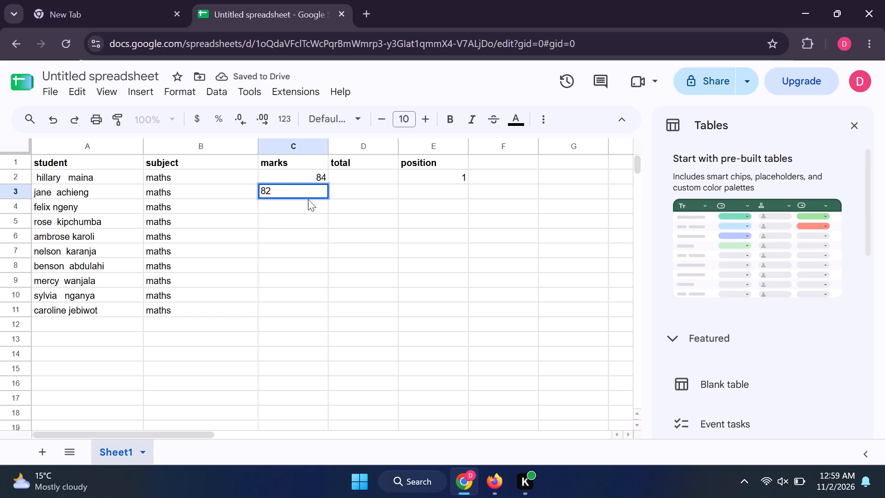
pyautogui.click(317, 210)
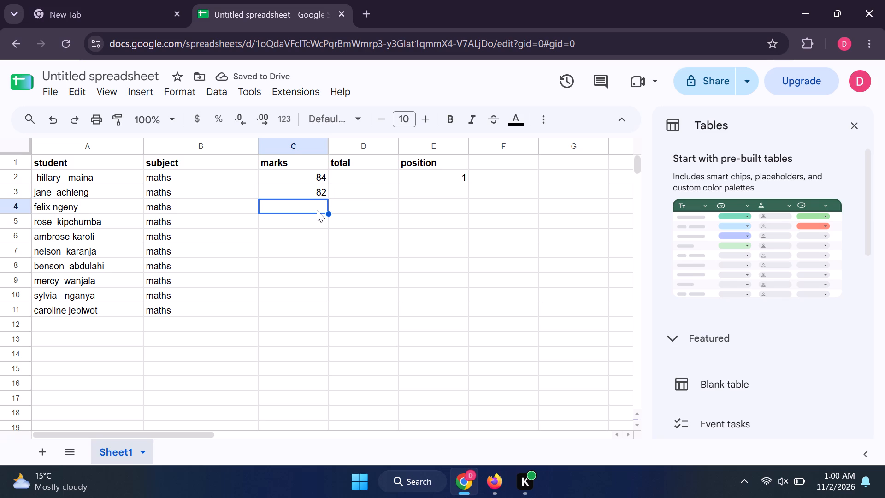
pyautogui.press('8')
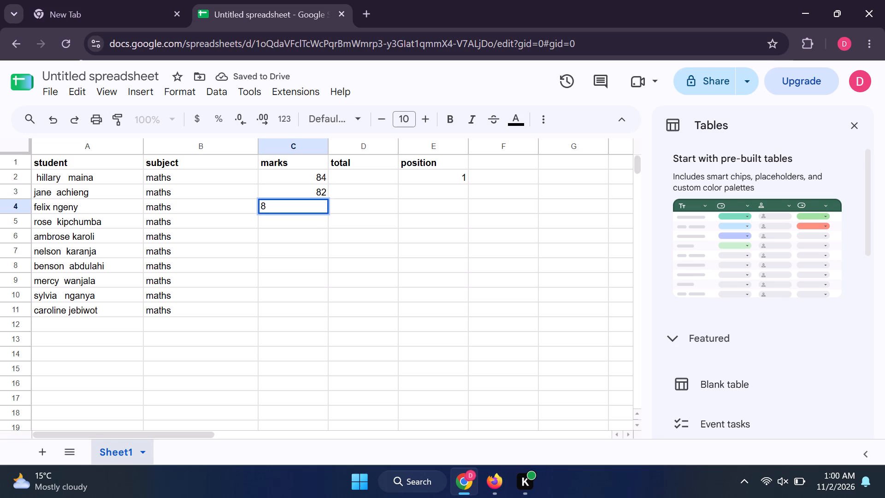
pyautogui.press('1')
pyautogui.press('Return')
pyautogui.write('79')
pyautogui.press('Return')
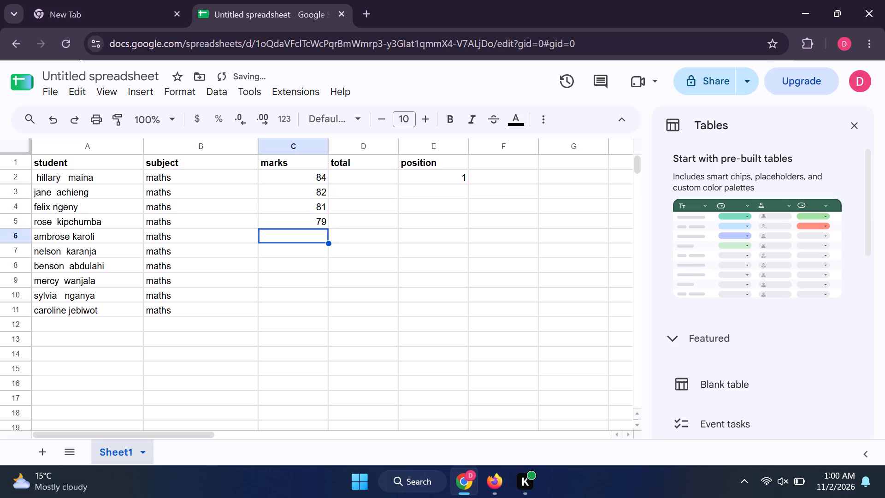
# Enter the marks 76, 75 and 75 for the fifth to seventh students, cells C6 to C8.
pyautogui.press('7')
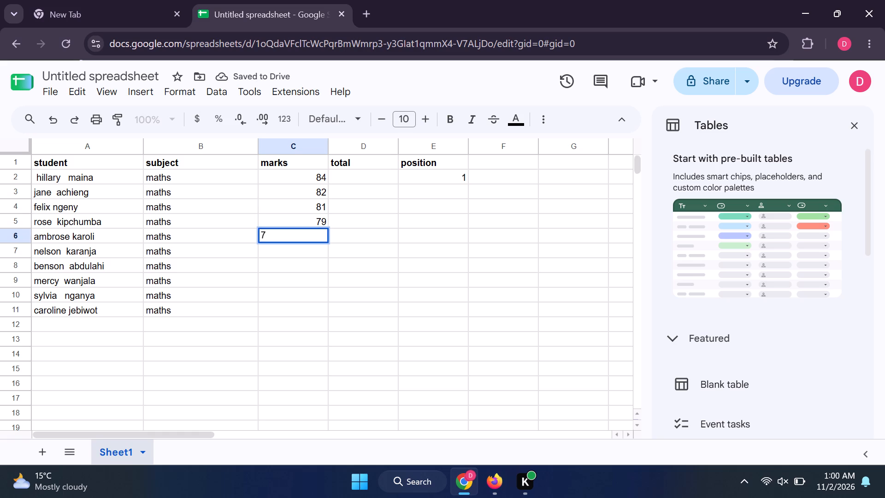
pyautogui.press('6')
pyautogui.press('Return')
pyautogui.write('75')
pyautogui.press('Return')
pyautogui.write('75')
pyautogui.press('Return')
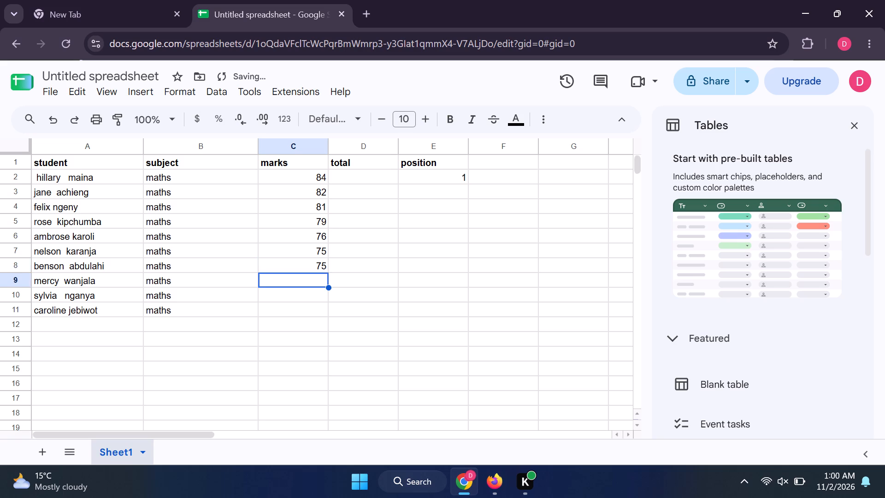
# Enter the marks 72, 67 and 65 for the last three students, cells C9 to C11.
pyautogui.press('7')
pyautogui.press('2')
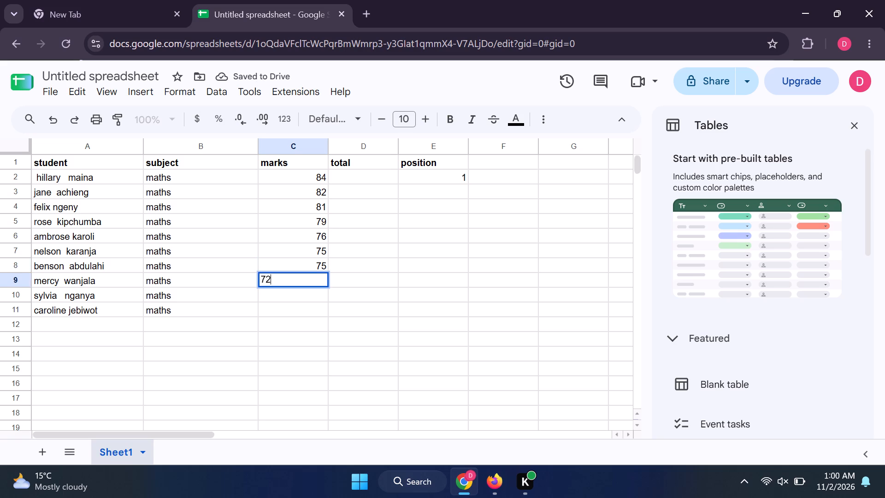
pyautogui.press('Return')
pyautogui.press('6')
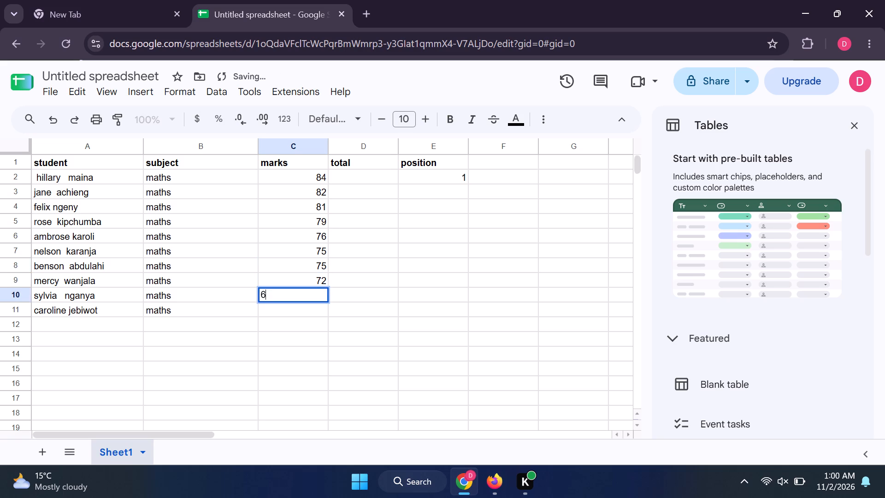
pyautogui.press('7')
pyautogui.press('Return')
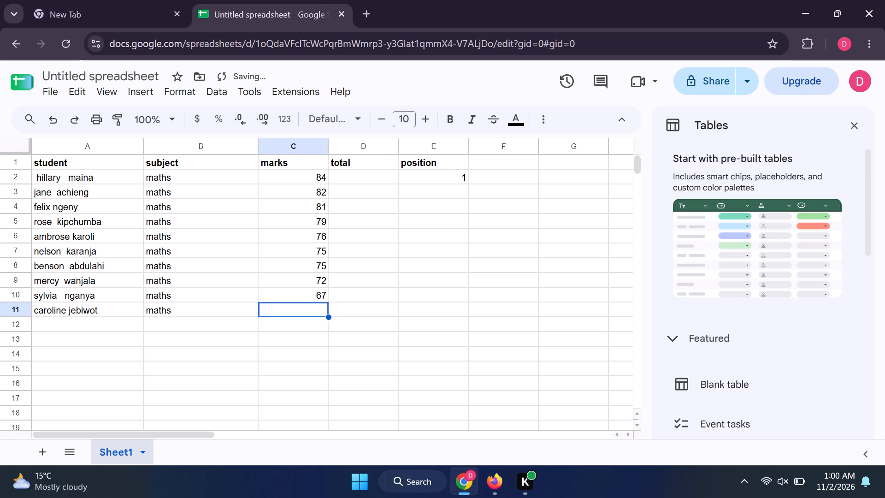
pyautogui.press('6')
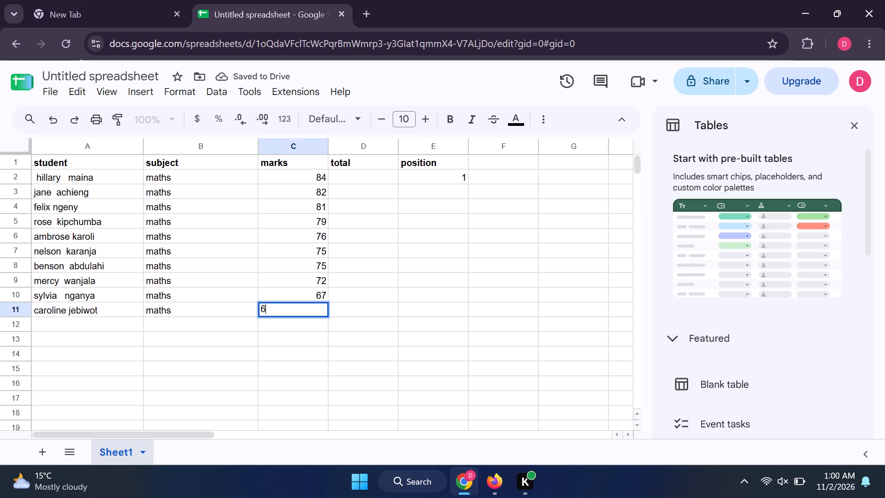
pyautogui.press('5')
# Add the column header mean grade in cell F1, beside the position header.
pyautogui.click(490, 167)
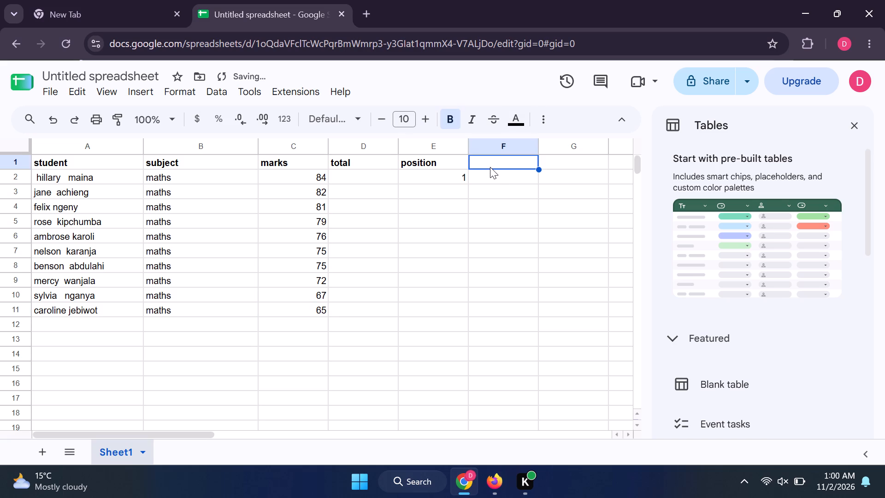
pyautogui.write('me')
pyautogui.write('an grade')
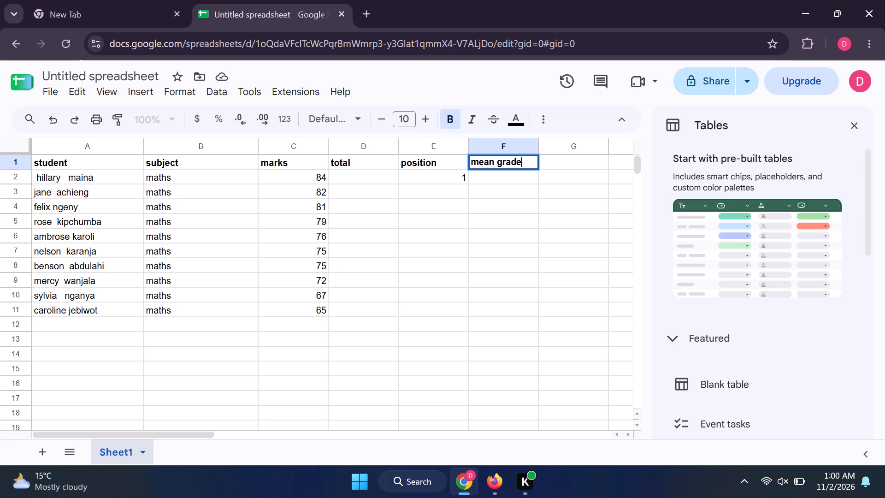
pyautogui.click(353, 177)
# Number the positions 2 to 7 for the second to seventh students, cells E3 to E8.
pyautogui.click(445, 198)
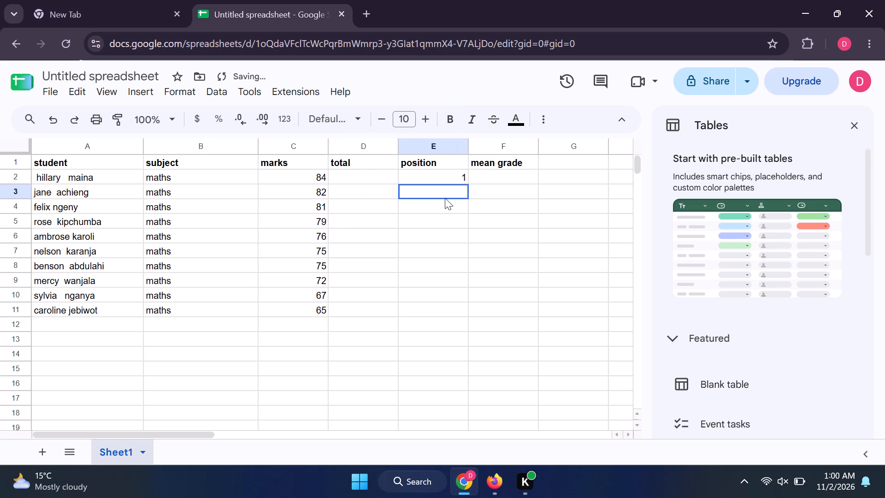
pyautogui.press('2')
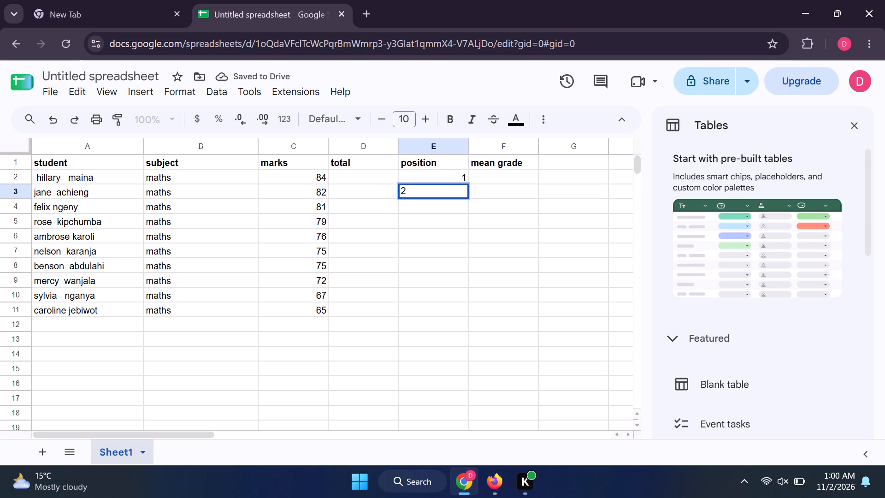
pyautogui.press('Return')
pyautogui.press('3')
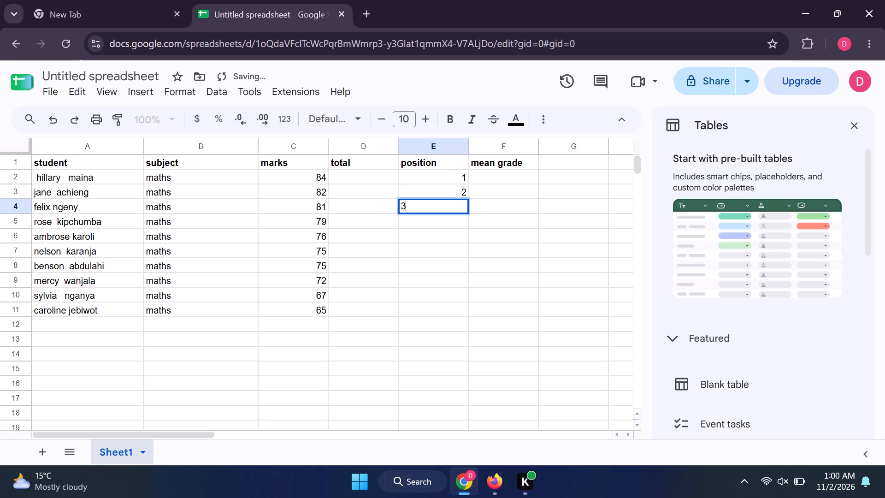
pyautogui.press('Return')
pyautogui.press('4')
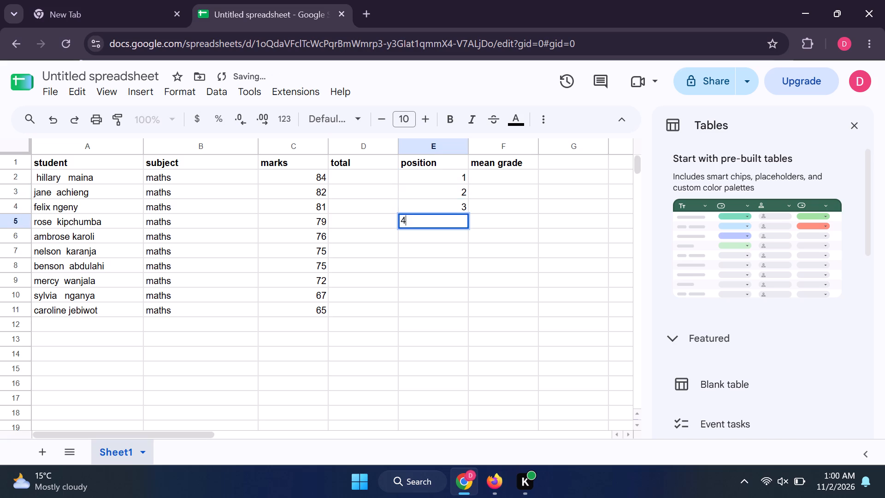
pyautogui.press('Return')
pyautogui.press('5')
pyautogui.press('Return')
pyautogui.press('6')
pyautogui.press('Return')
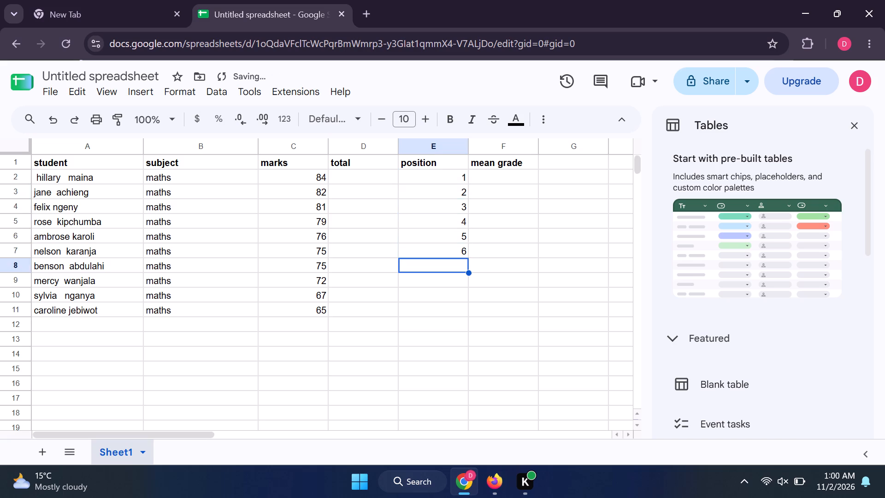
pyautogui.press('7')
pyautogui.press('Return')
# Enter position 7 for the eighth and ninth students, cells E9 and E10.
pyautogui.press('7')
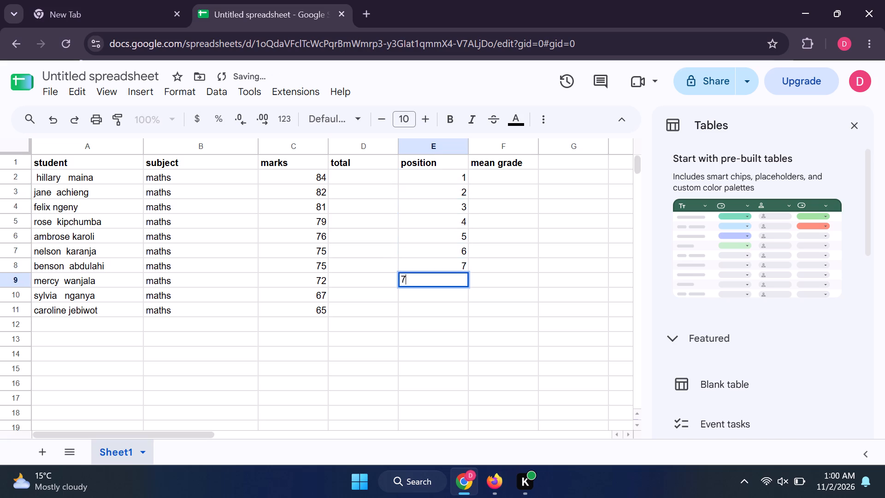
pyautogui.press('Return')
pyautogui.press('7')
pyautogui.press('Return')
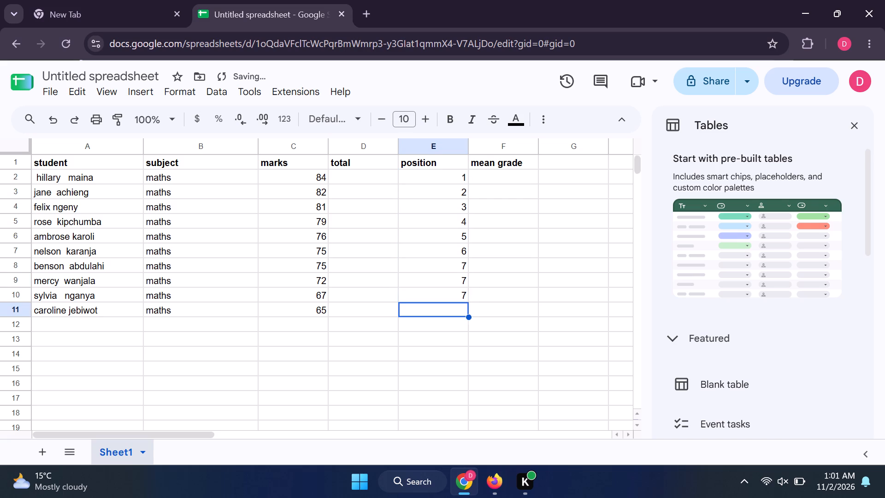
# Set the positions of the eighth, ninth and tenth students in cells E9 to E11 to 8, 9 and 10.
pyautogui.click(468, 266)
pyautogui.click(466, 284)
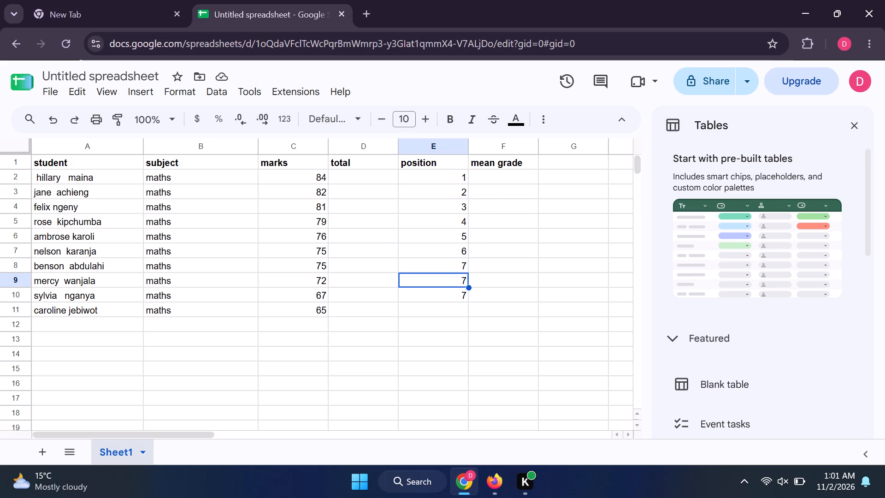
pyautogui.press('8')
pyautogui.press('Return')
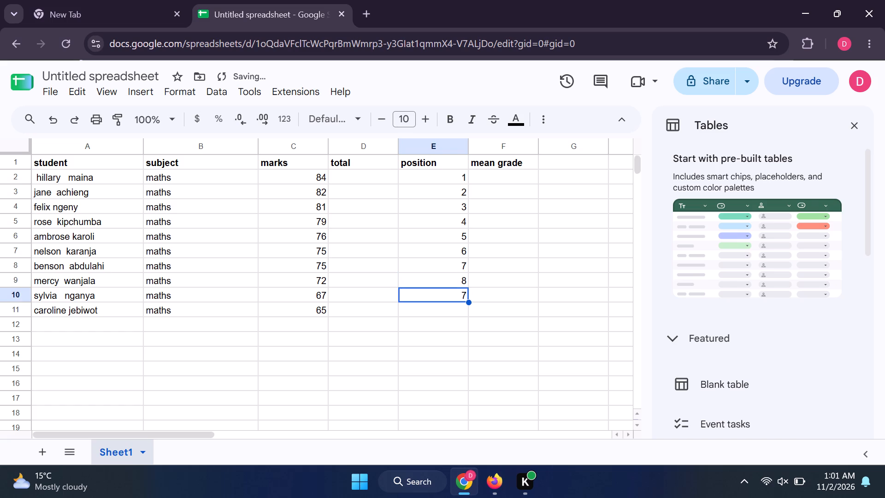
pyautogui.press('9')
pyautogui.press('Return')
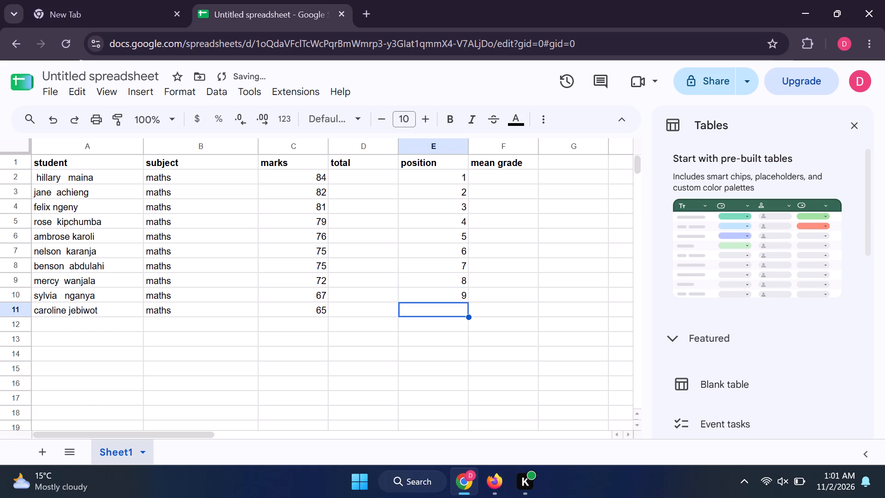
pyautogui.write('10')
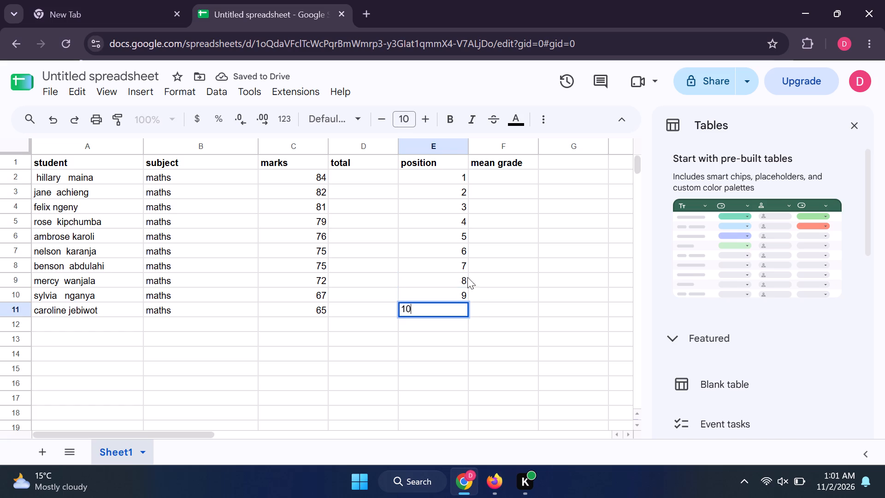
# Enter mean grade A for the first three students, cells F2 to F4.
pyautogui.click(489, 172)
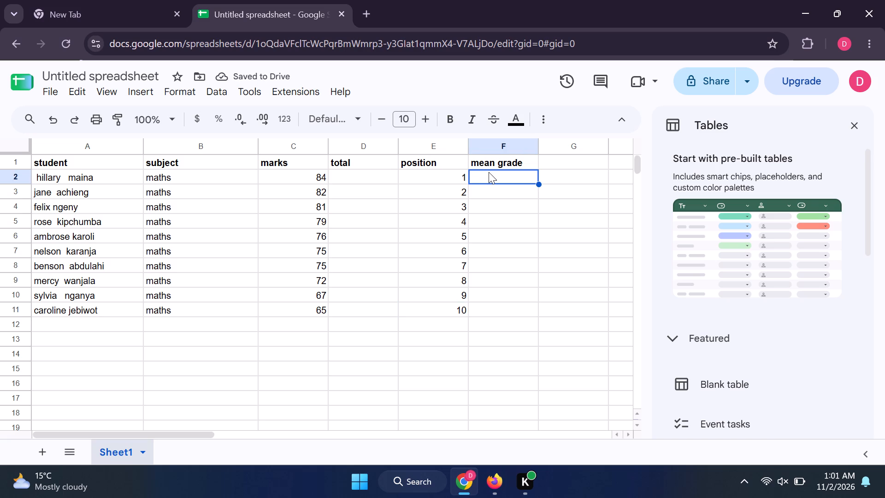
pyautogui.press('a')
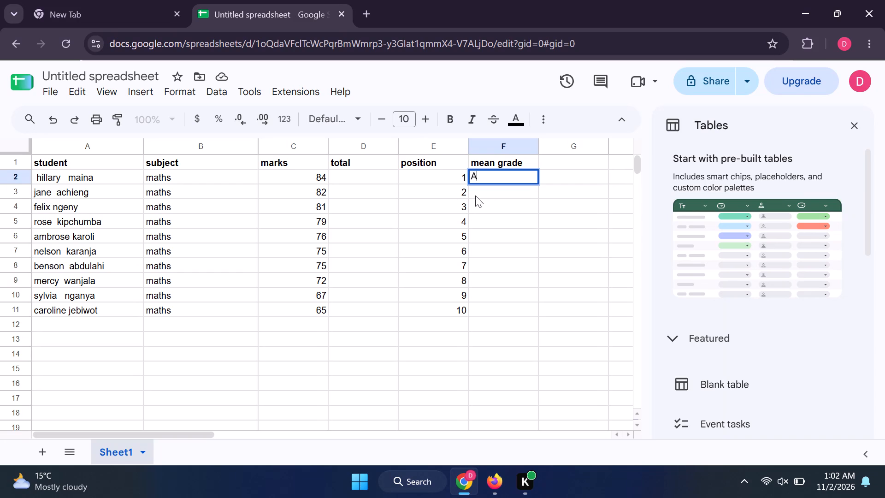
pyautogui.press('Return')
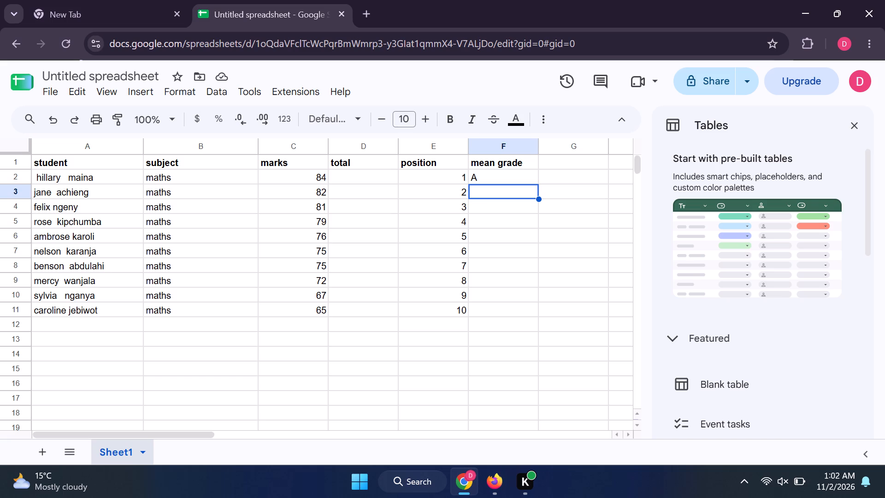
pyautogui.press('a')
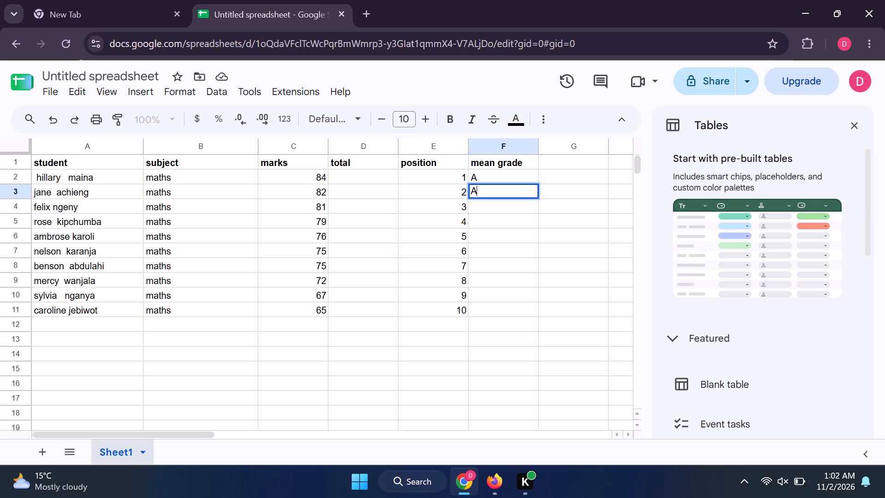
pyautogui.press('Return')
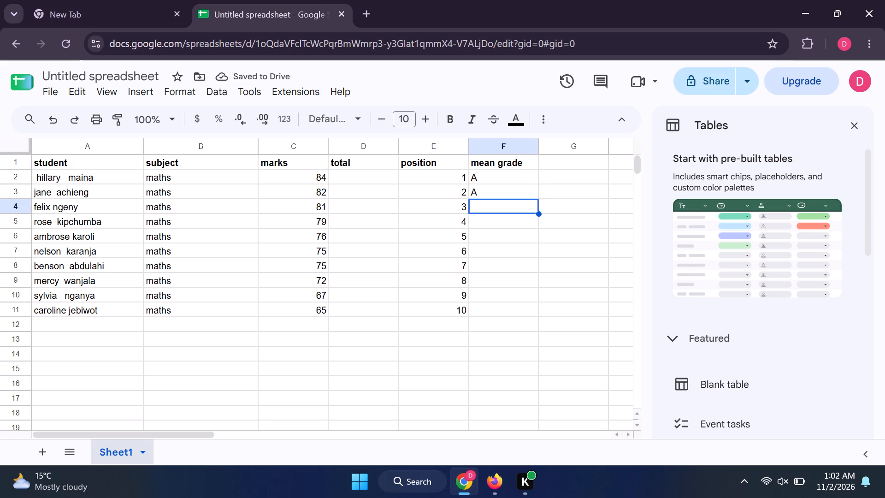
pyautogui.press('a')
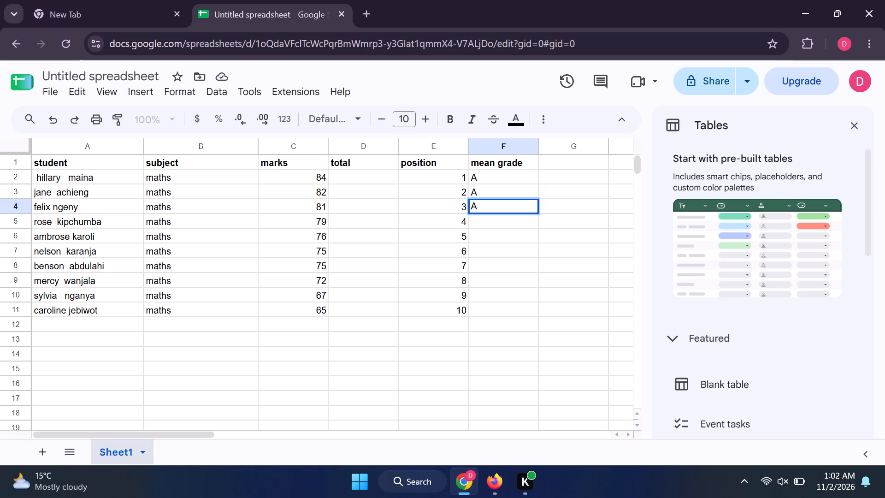
pyautogui.press('Return')
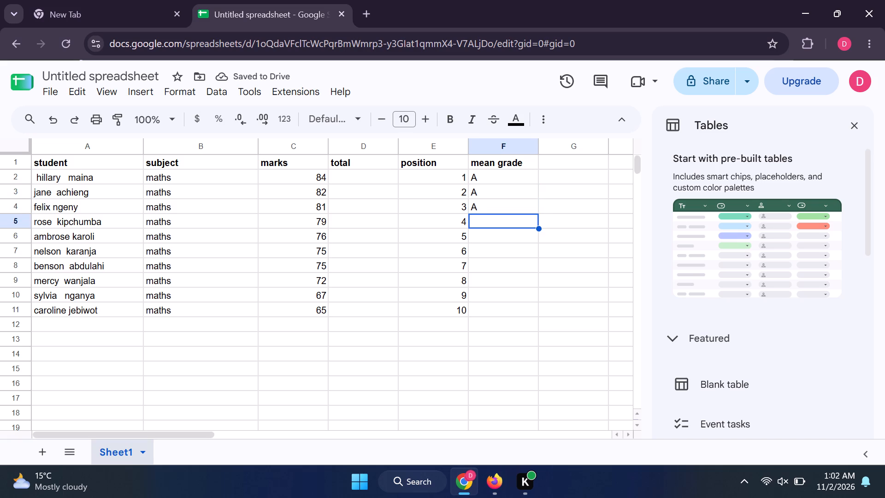
# Enter mean grade A- for the fourth, fifth and sixth students, cells F5 to F7.
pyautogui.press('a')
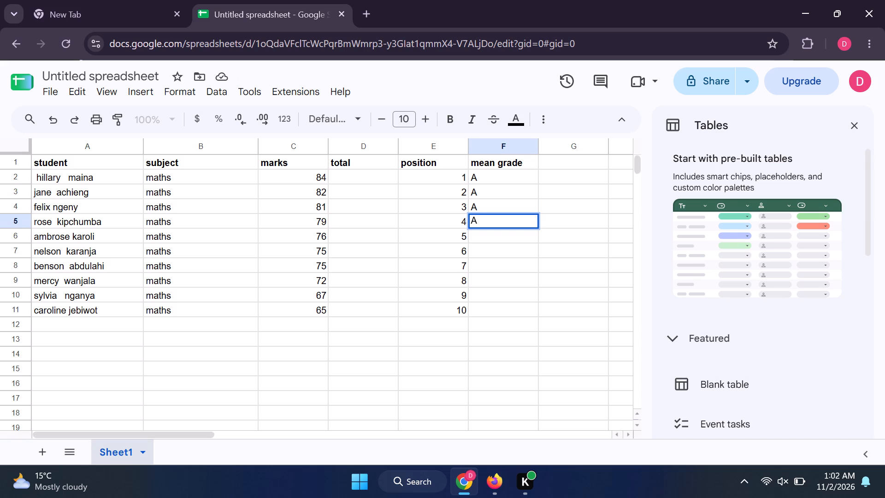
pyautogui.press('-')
pyautogui.press('Return')
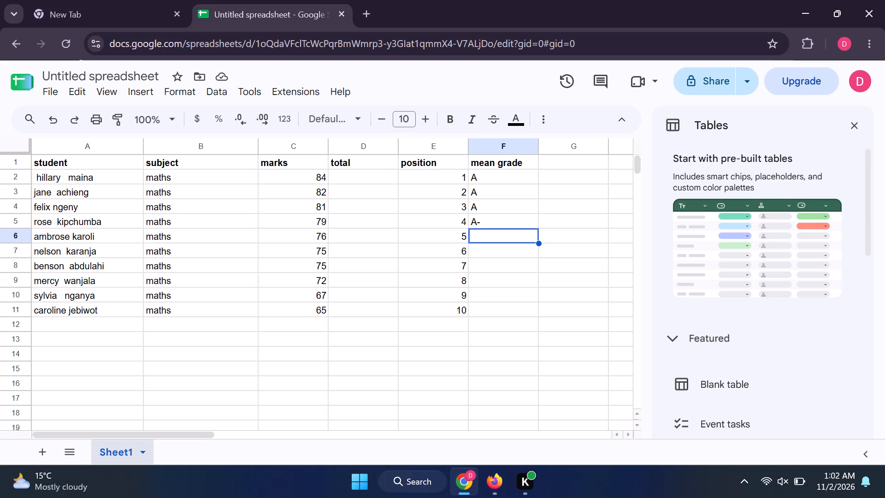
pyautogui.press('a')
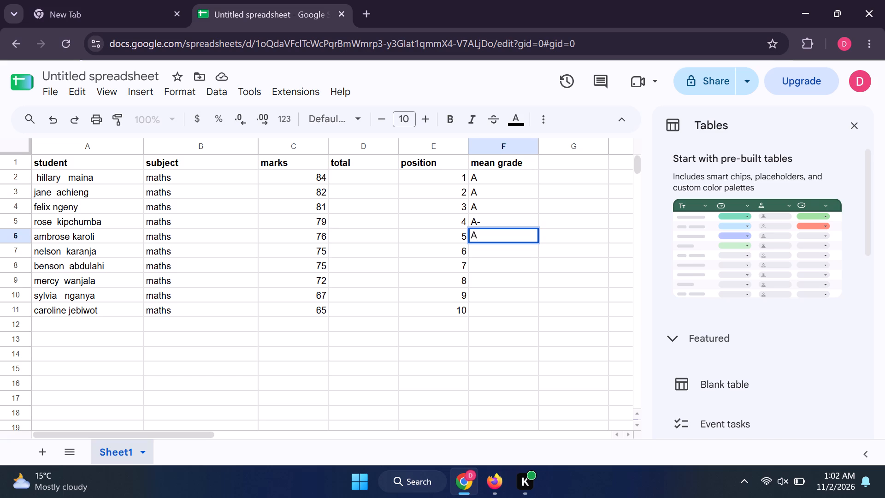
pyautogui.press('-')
pyautogui.press('Return')
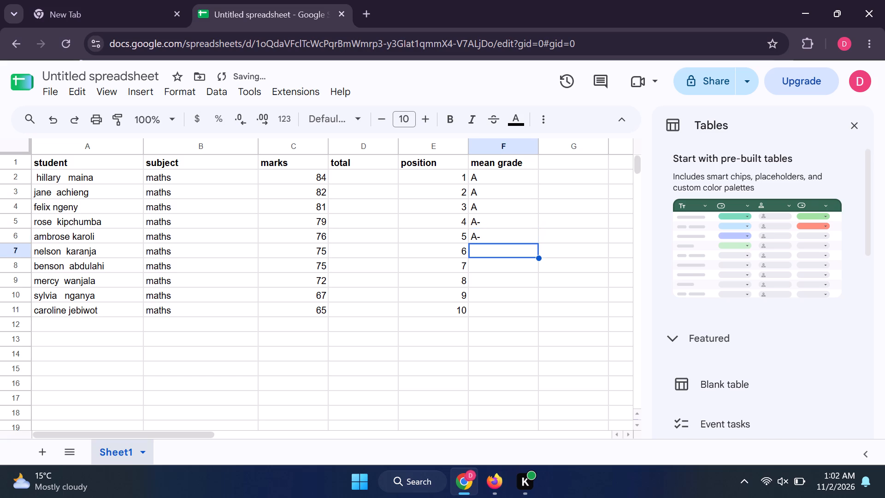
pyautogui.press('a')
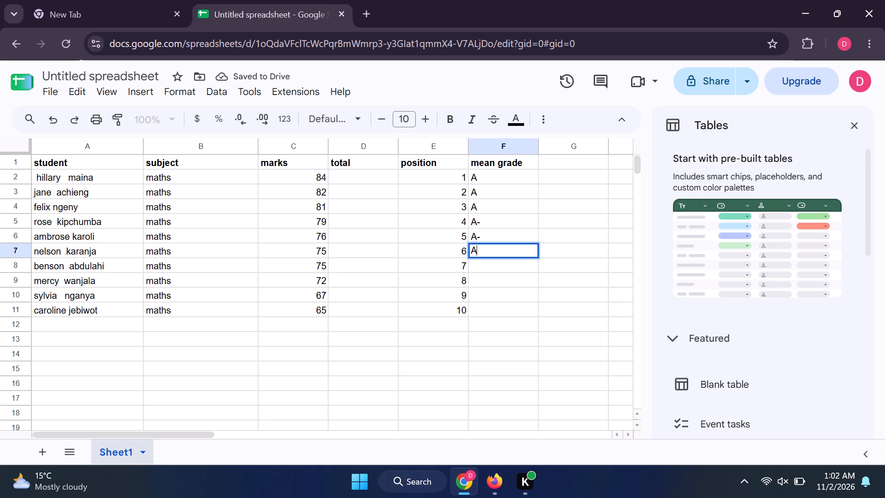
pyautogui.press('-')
pyautogui.press('Return')
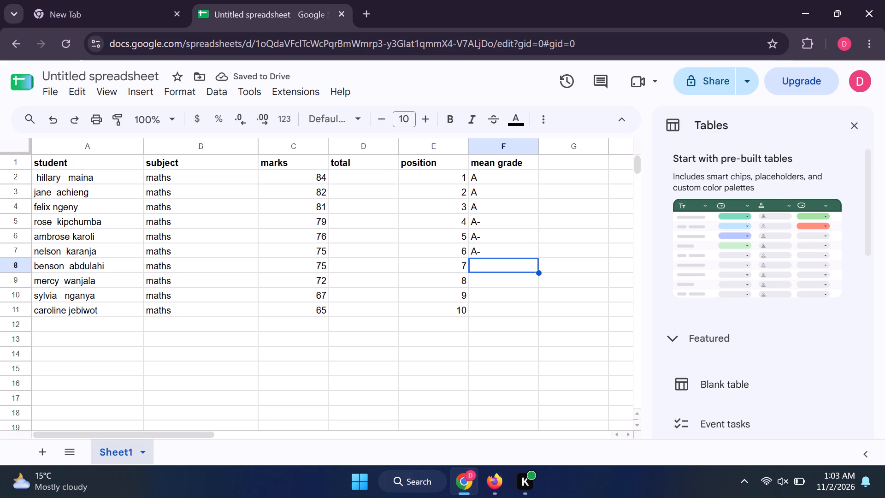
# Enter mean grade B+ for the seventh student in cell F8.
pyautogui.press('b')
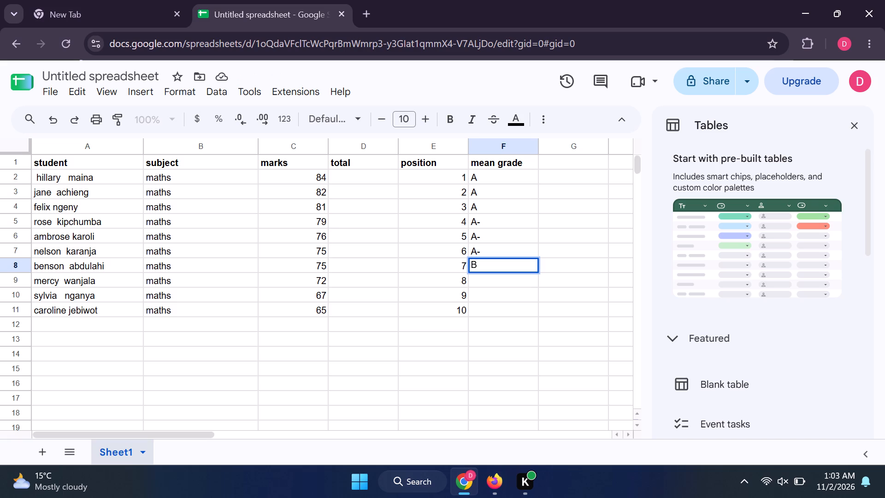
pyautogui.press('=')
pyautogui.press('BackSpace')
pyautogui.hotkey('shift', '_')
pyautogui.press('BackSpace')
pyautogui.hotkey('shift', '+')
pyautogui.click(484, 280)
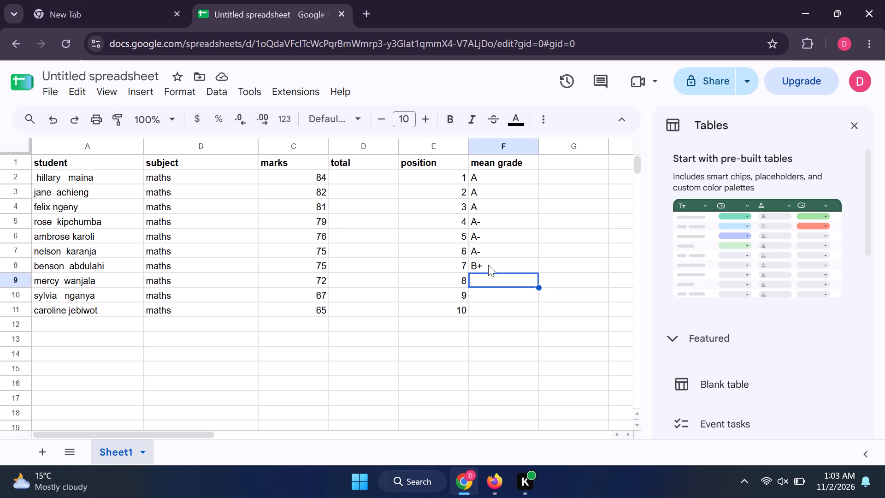
# Replace the seventh student's mean grade in cell F8 with A-.
pyautogui.click(488, 265)
pyautogui.press('BackSpace')
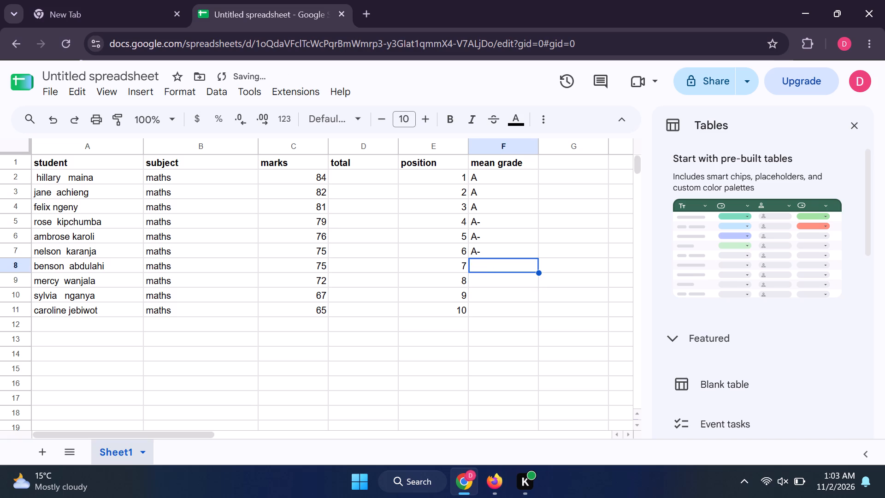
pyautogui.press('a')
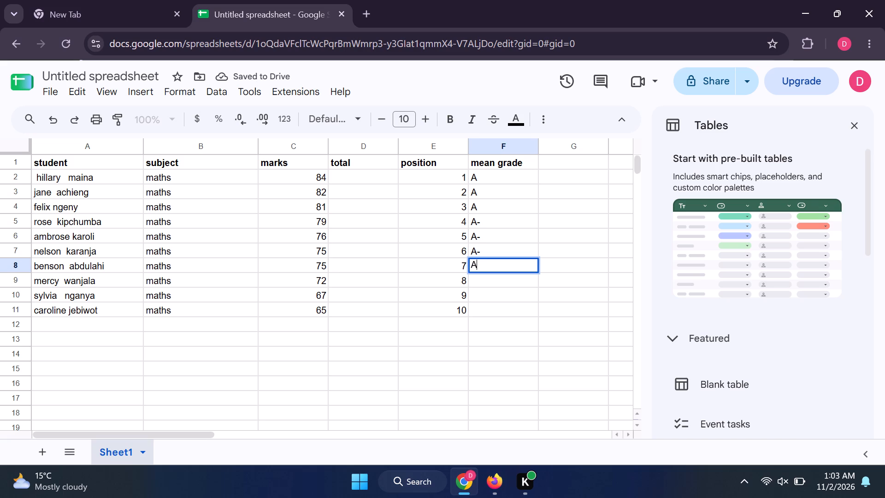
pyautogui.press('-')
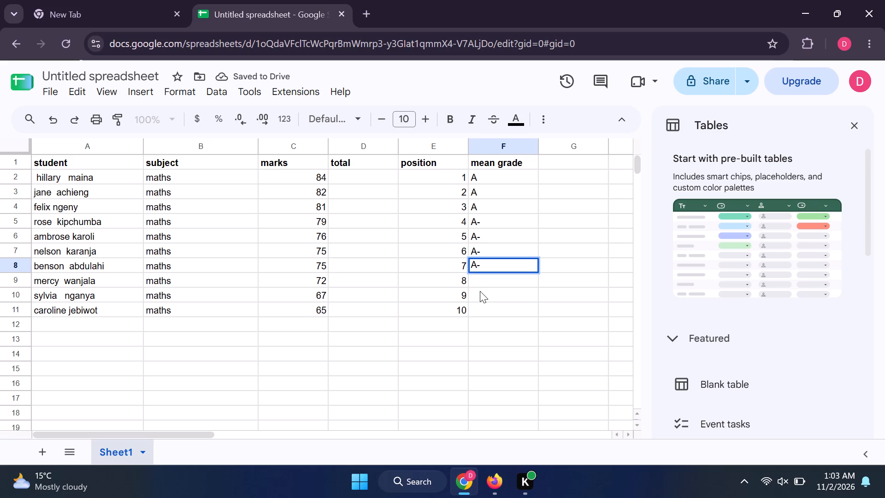
# Enter mean grade B+ for the eighth, ninth and tenth students, cells F9 to F11.
pyautogui.click(483, 280)
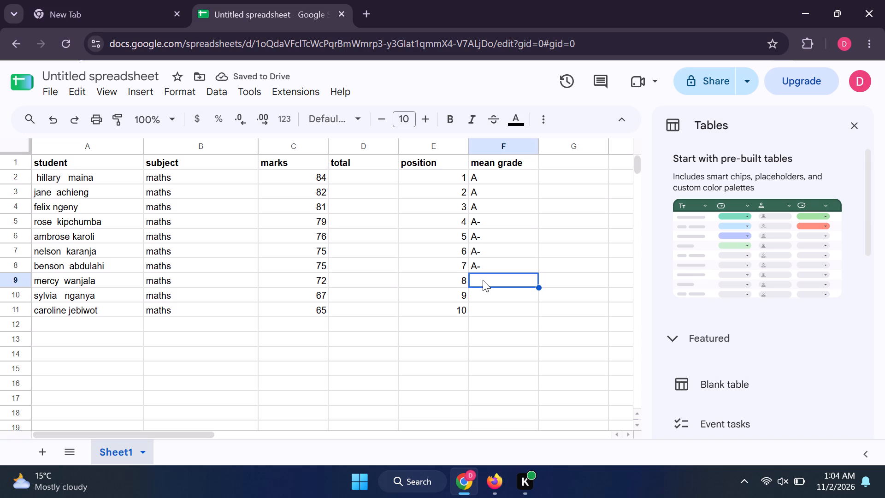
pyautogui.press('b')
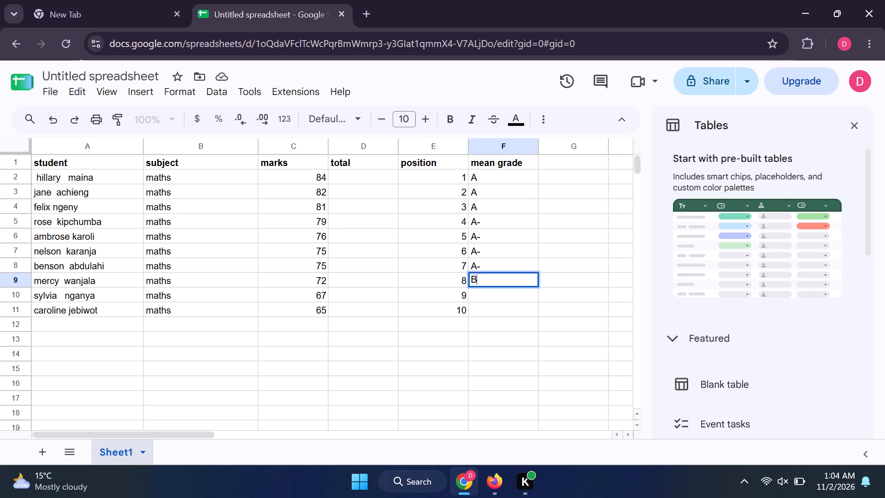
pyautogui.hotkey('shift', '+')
pyautogui.click(487, 297)
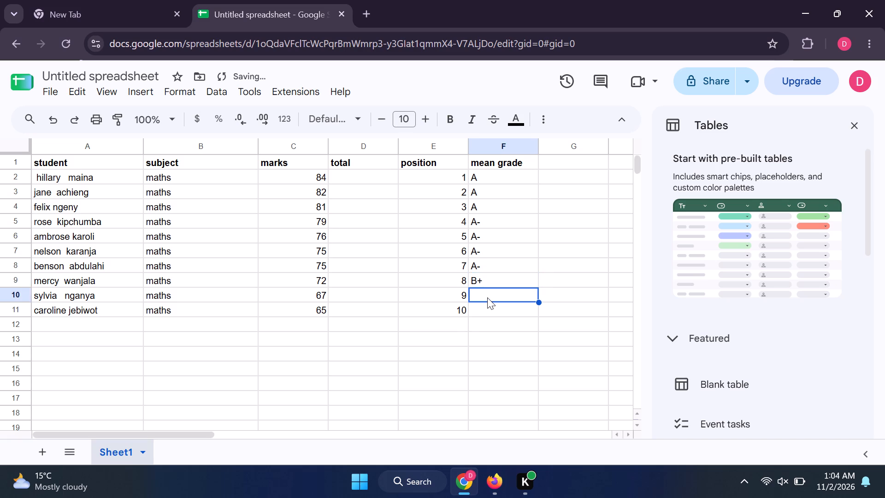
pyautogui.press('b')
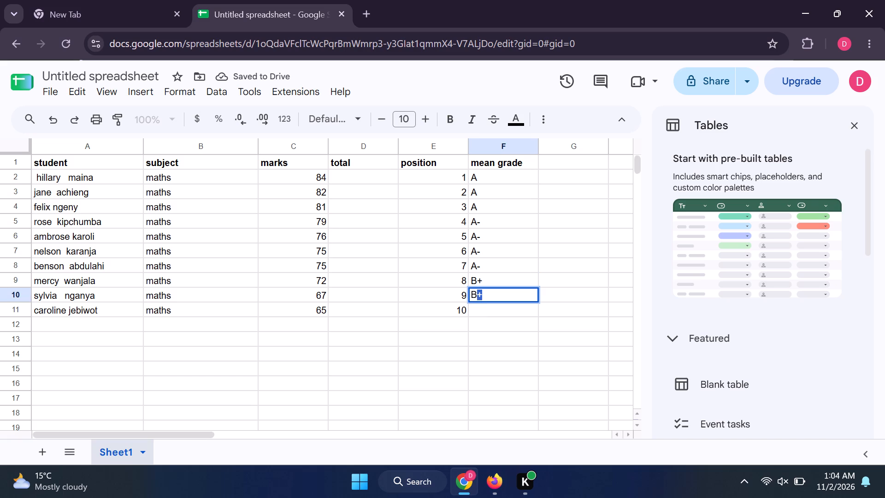
pyautogui.click(478, 311)
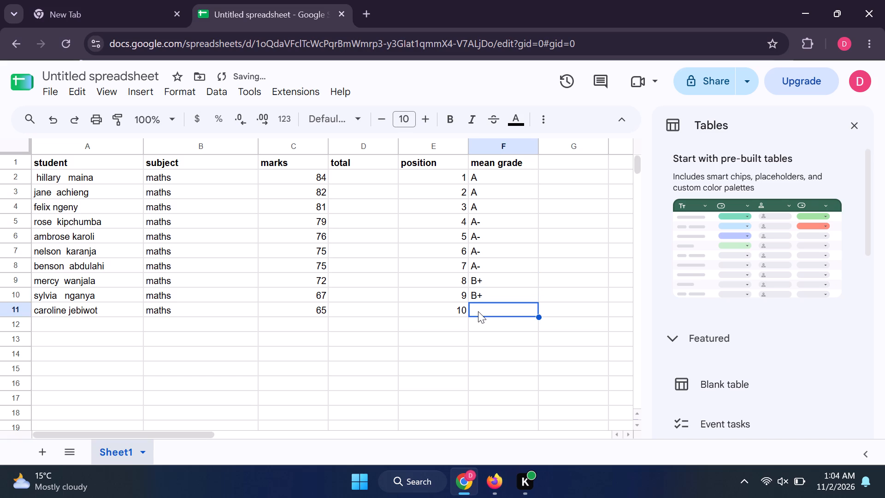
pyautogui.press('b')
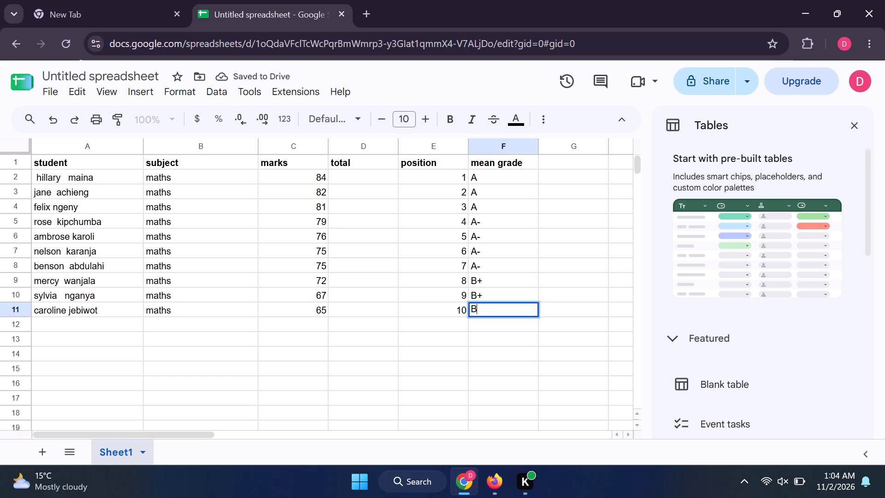
pyautogui.press('Return')
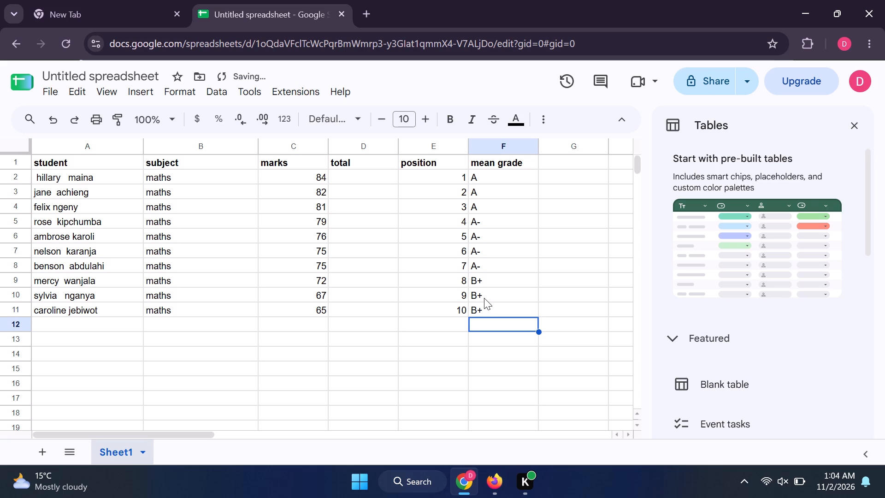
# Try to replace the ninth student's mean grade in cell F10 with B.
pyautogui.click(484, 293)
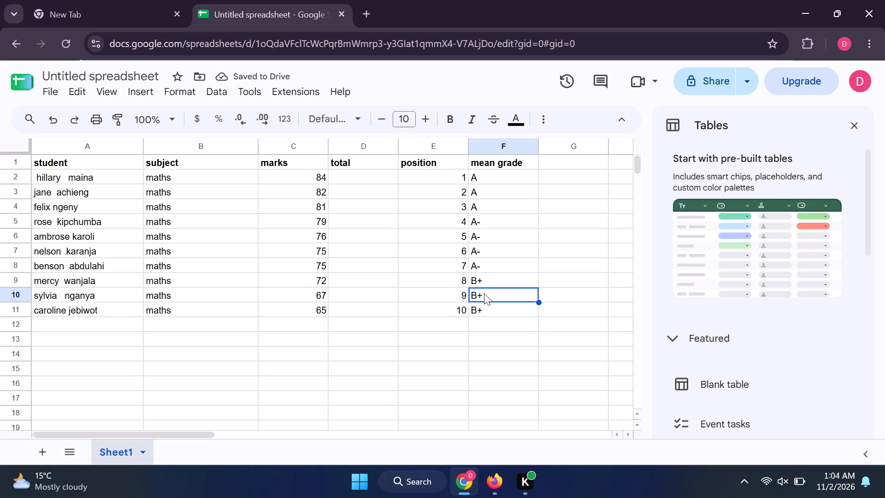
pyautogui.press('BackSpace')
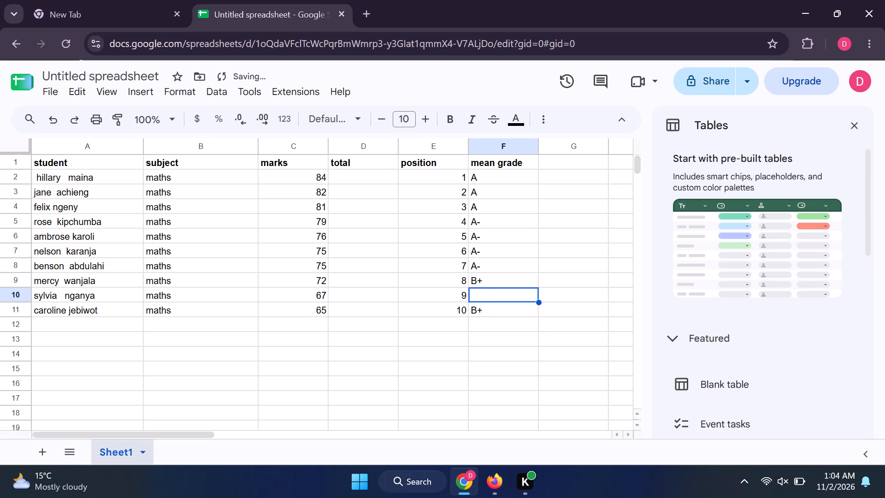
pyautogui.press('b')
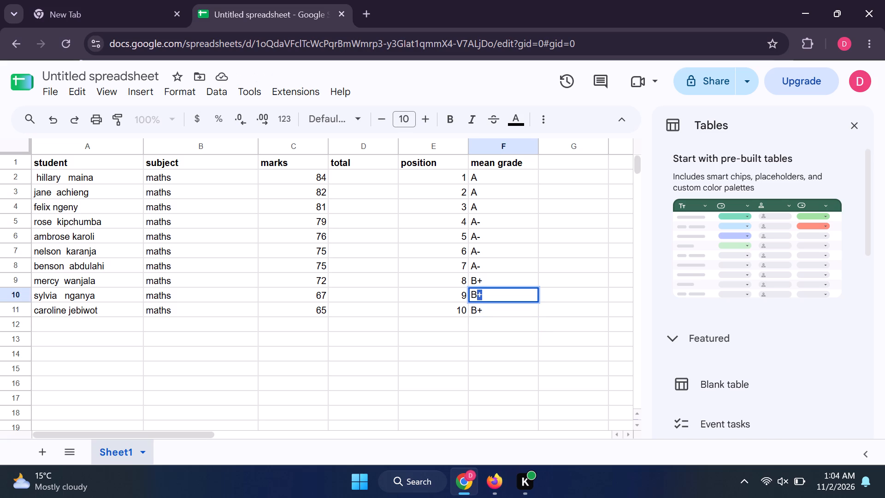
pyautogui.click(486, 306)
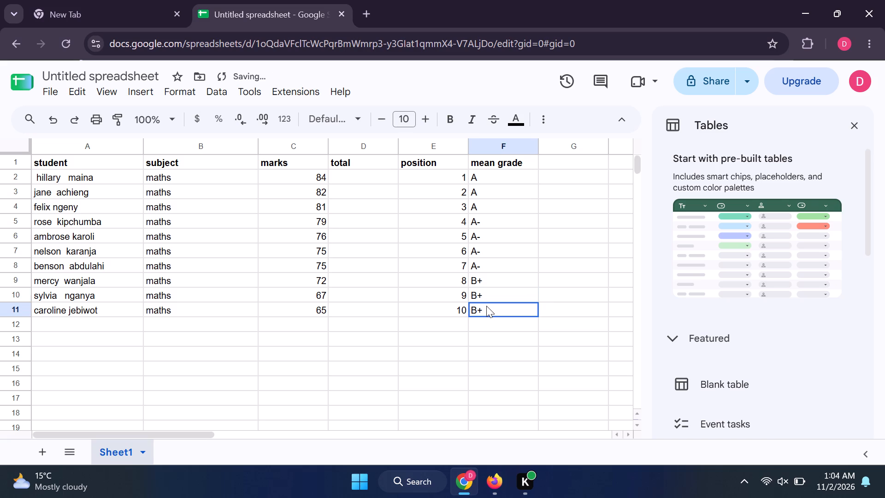
# Replace the ninth student's mean grade in cell F10 with a plain B.
pyautogui.click(487, 296)
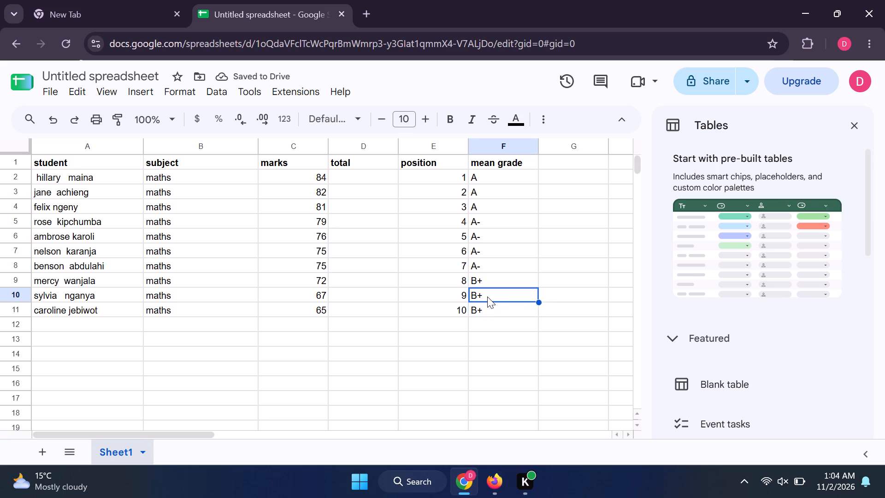
pyautogui.press('BackSpace')
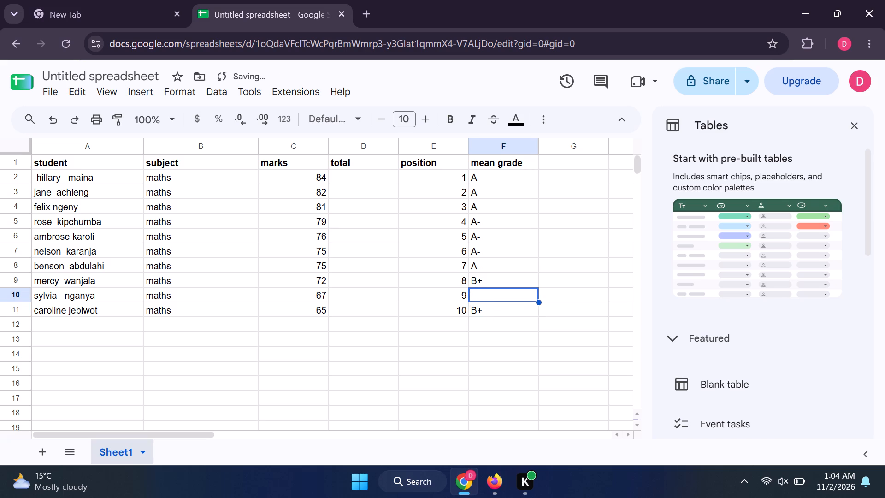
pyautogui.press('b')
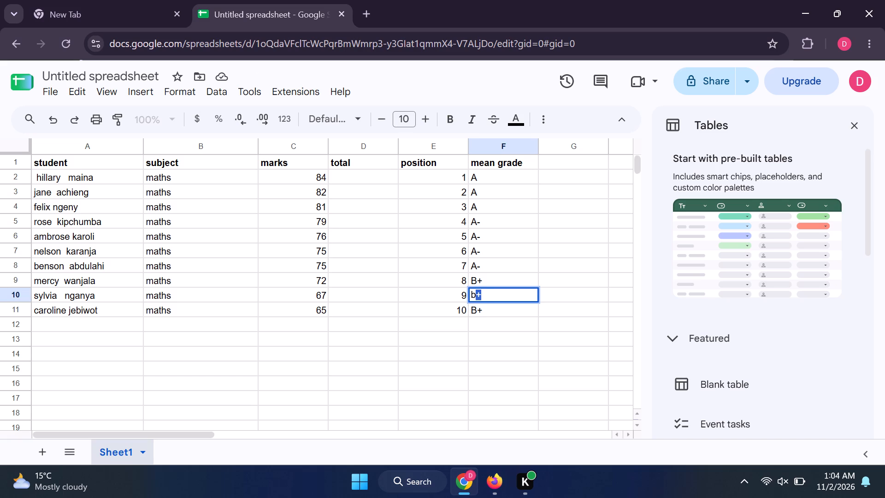
pyautogui.click(503, 298)
pyautogui.press('BackSpace')
pyautogui.press('BackSpace')
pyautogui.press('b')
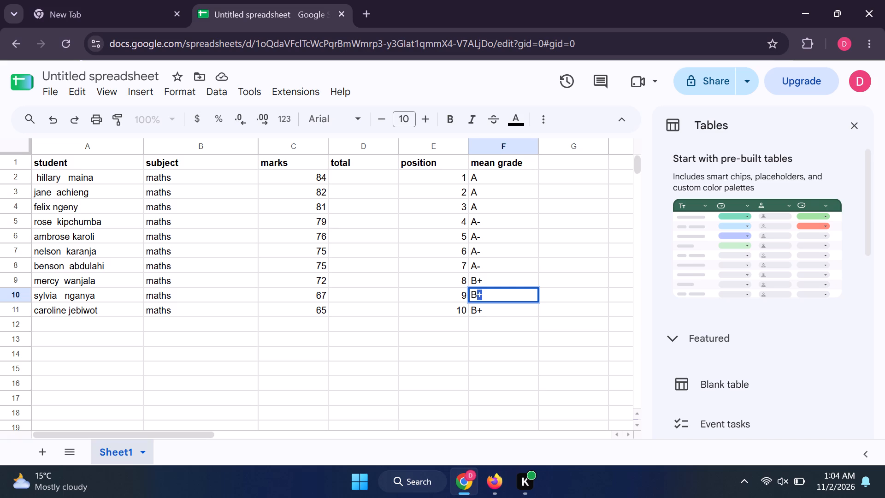
pyautogui.press('BackSpace')
pyautogui.press('Return')
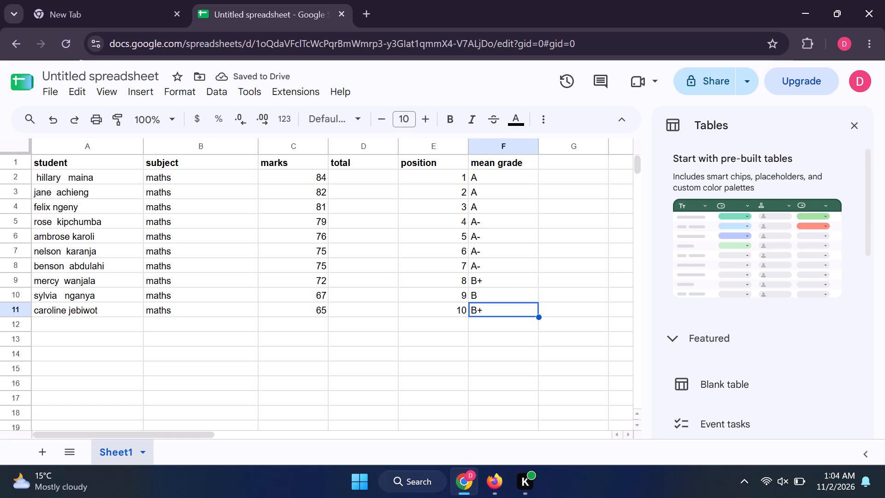
# Replace the tenth student's mean grade in cell F11 with B.
pyautogui.click(497, 316)
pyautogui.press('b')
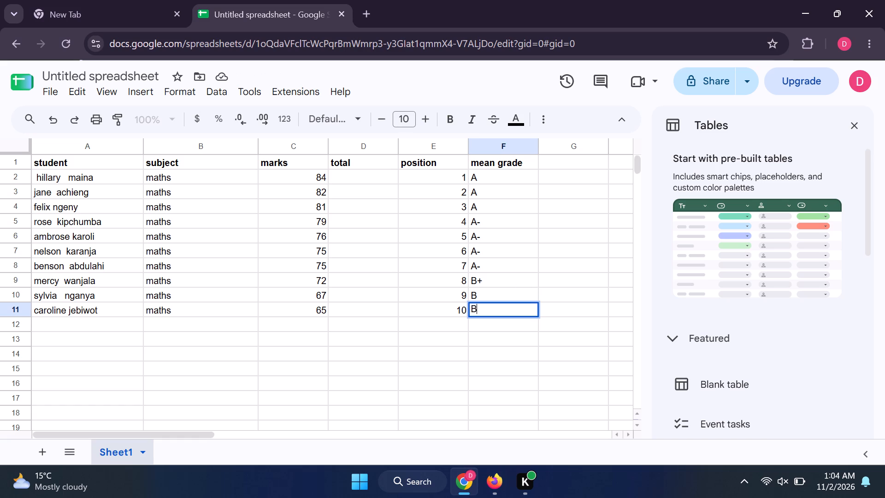
pyautogui.press('Return')
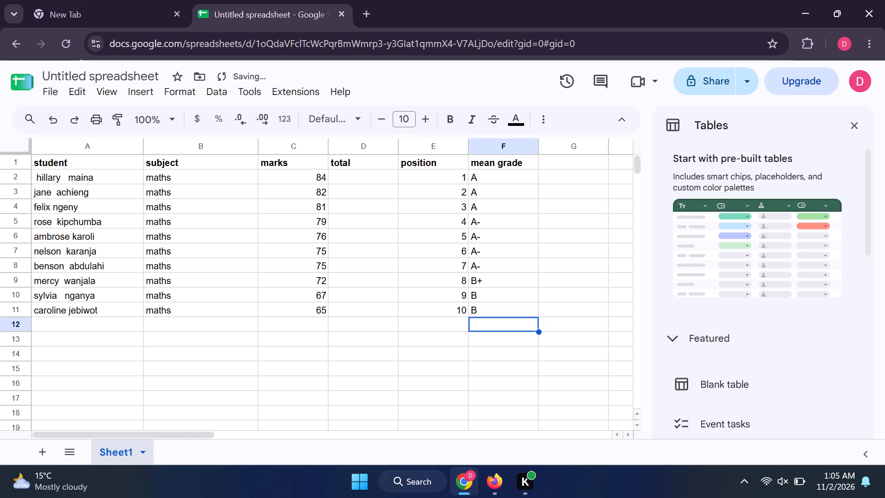
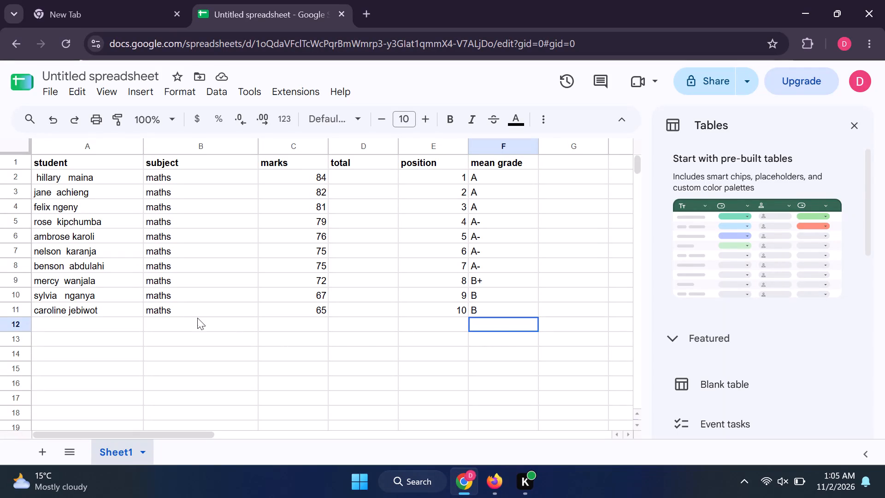
# Re-enter the first student's name in cell A2 in lowercase, without a leading space and with a single space between the names.
pyautogui.click(105, 177)
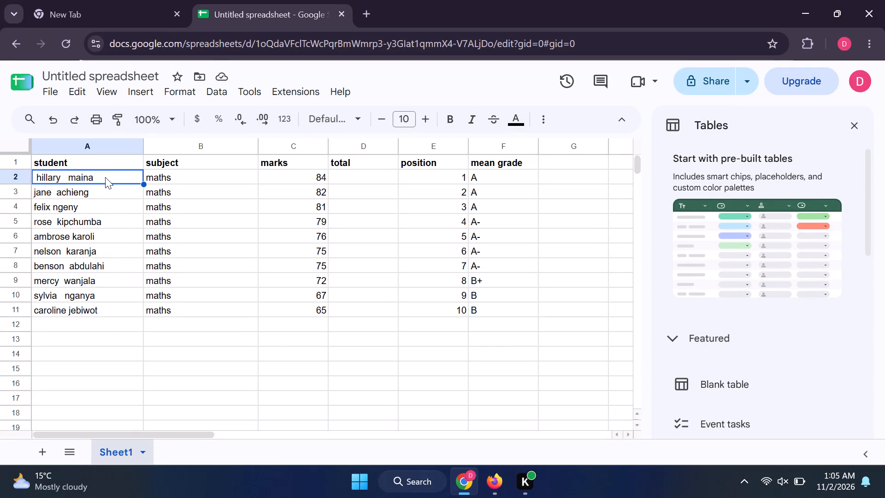
pyautogui.press('BackSpace')
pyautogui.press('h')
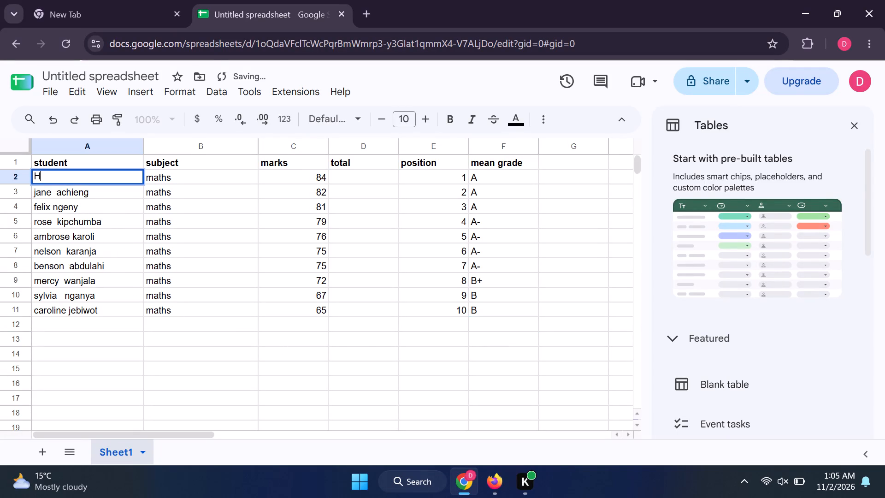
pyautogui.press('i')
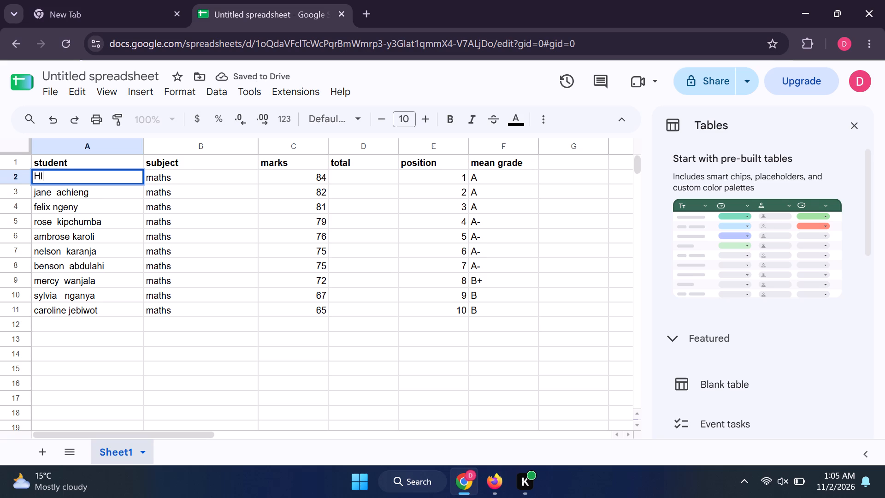
pyautogui.press('BackSpace')
pyautogui.press('BackSpace')
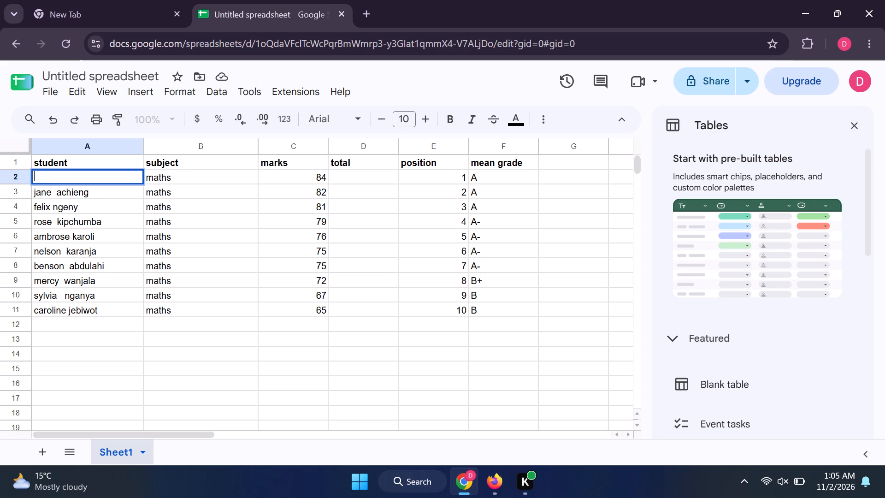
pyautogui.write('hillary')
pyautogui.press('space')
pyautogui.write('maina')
# Re-enter the second and third students' names in cells A3 and A4 with a single space between first name and surname.
pyautogui.click(94, 193)
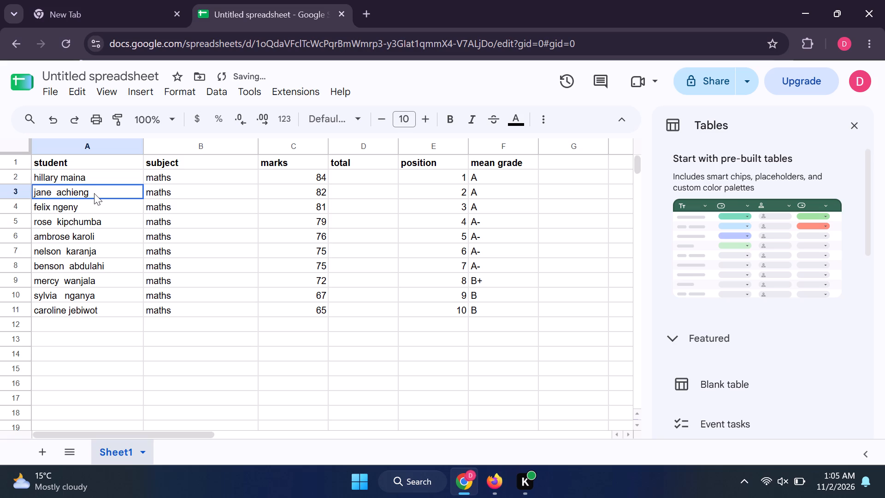
pyautogui.press('BackSpace')
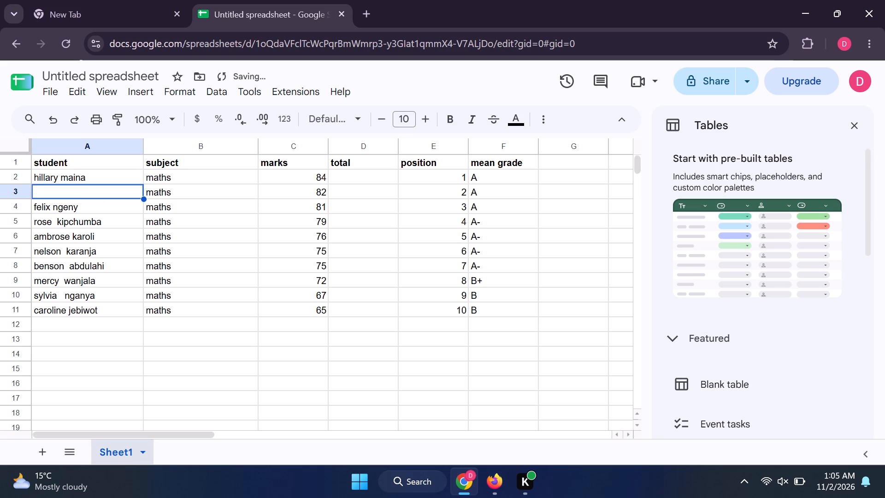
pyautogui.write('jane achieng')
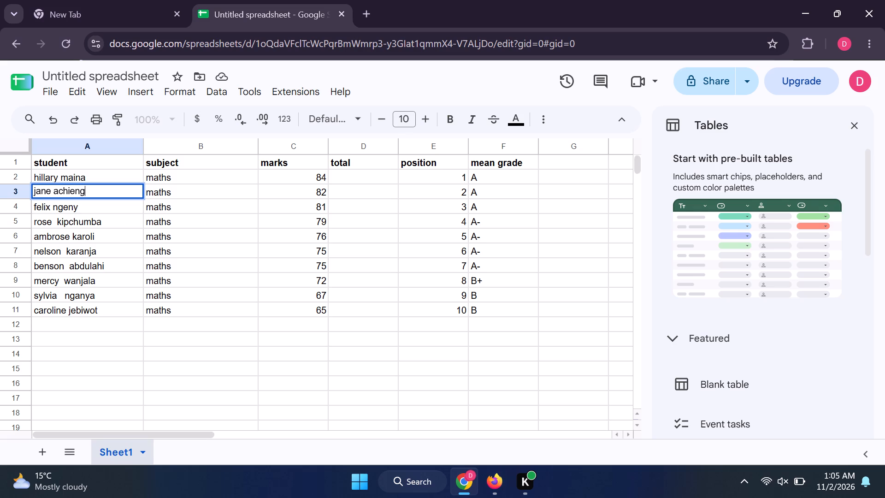
pyautogui.click(68, 210)
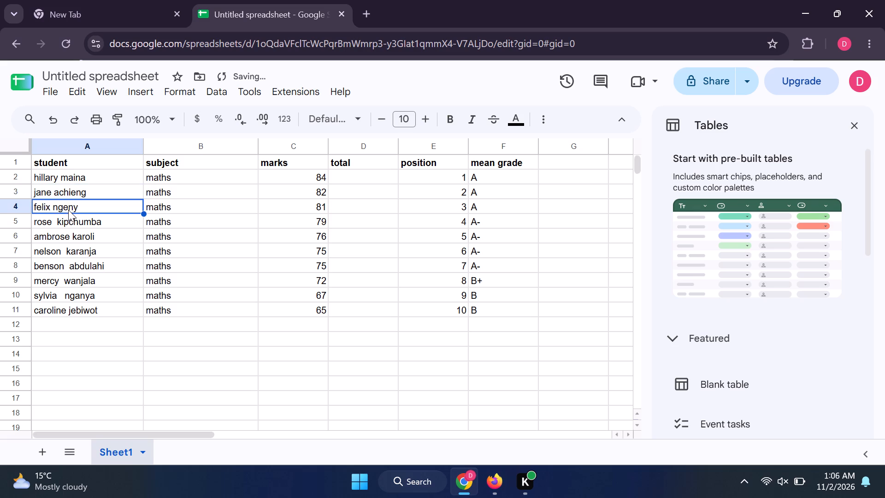
pyautogui.press('BackSpace')
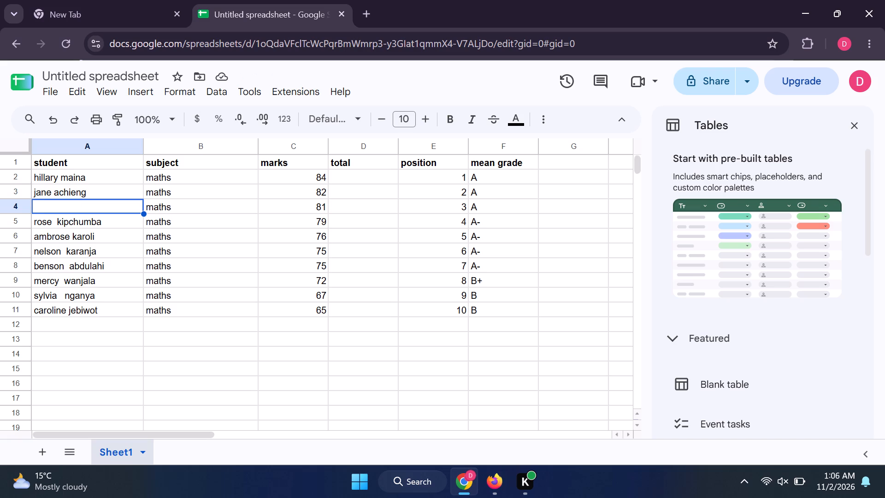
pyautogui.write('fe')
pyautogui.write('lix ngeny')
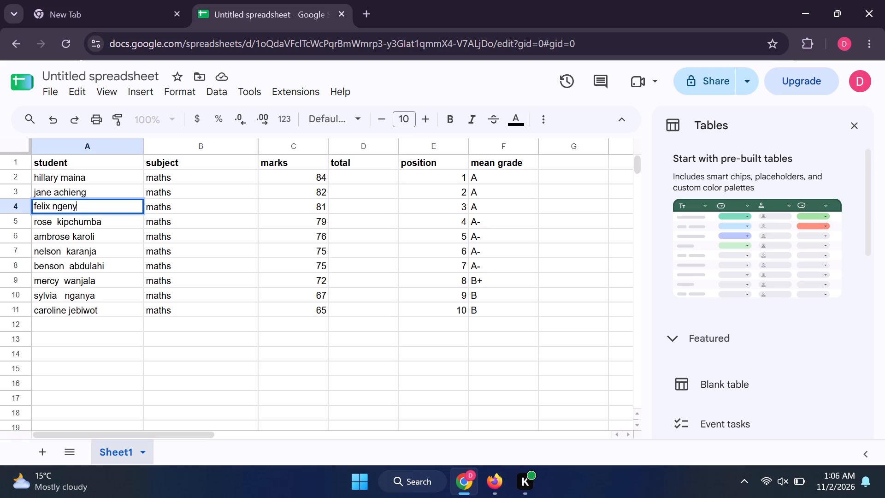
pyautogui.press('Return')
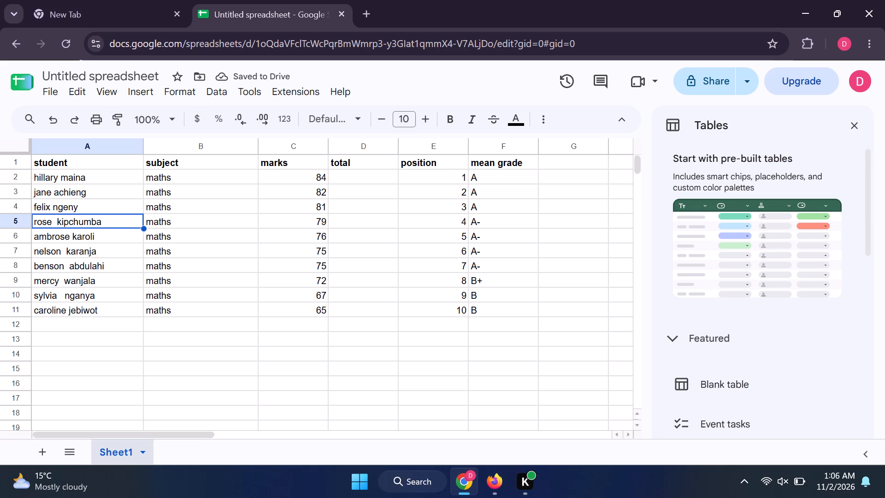
# Re-enter the fourth and fifth students' names in cells A5 and A6 with a single space between first name and surname.
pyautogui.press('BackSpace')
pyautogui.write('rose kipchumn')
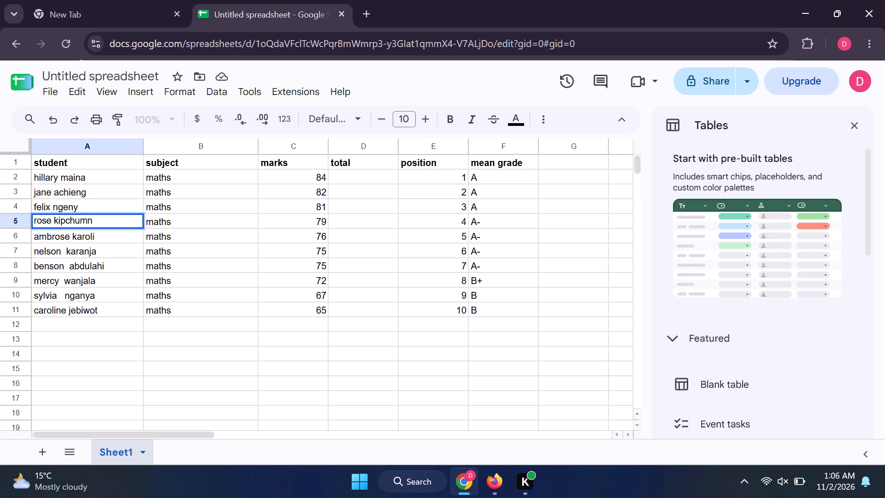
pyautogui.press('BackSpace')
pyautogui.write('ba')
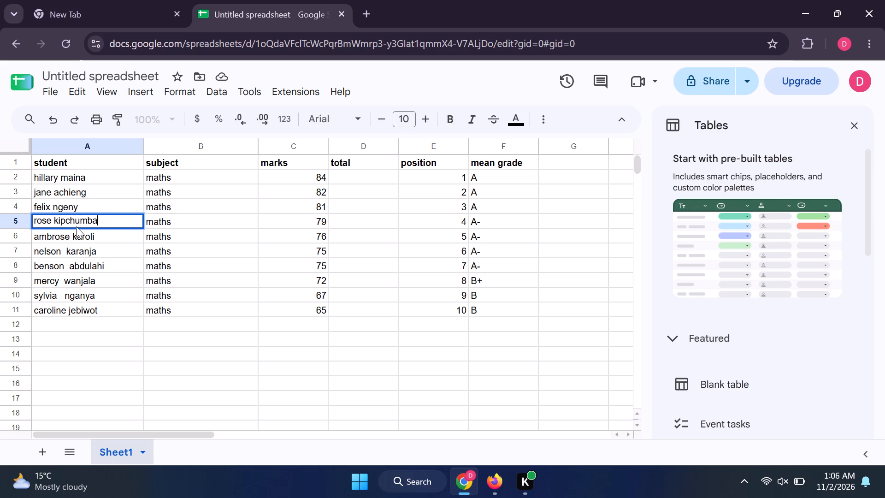
pyautogui.click(78, 233)
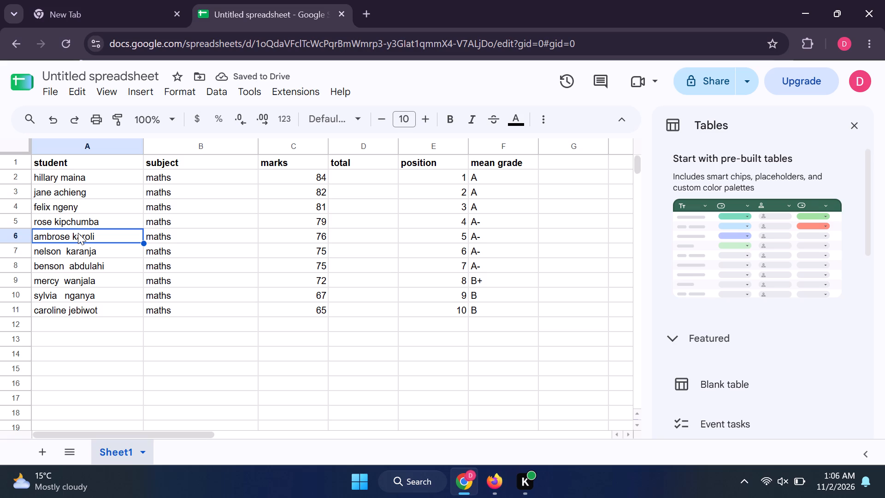
pyautogui.press('BackSpace')
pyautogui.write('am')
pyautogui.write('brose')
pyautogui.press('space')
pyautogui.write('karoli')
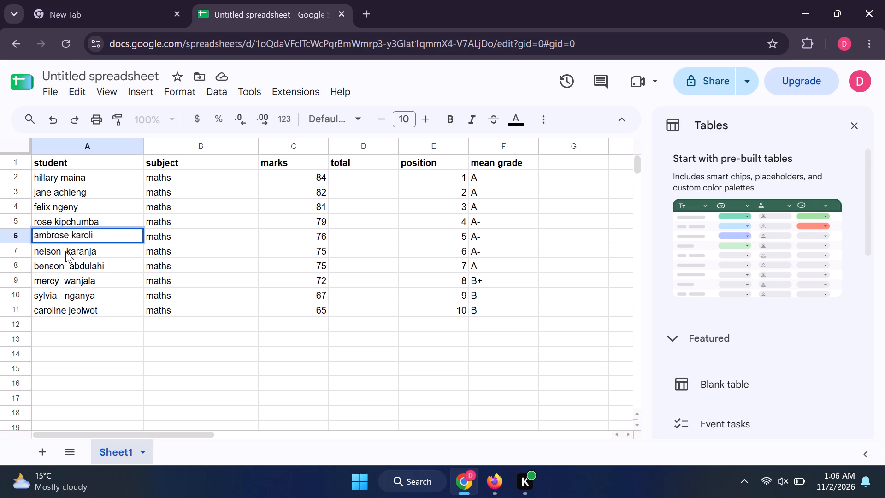
# Re-enter the sixth and seventh students' names in cells A7 and A8 with a single space between first name and surname.
pyautogui.click(65, 251)
pyautogui.press('BackSpace')
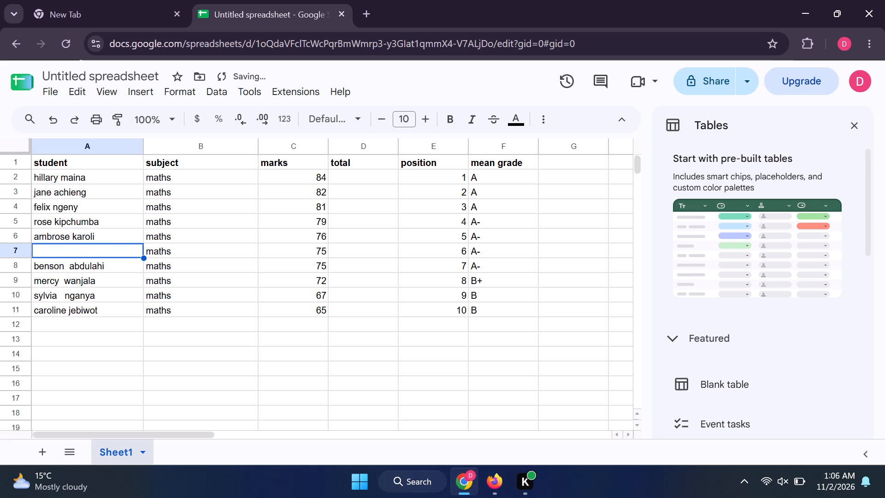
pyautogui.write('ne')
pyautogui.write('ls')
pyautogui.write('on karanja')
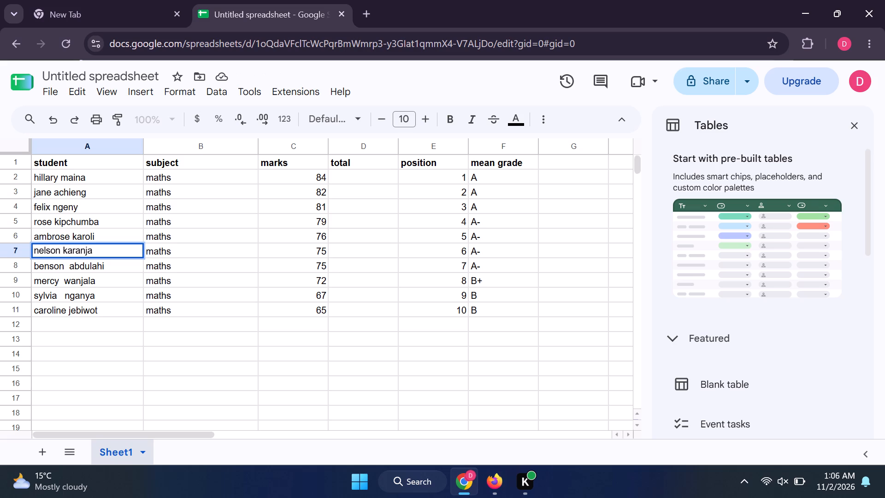
pyautogui.click(66, 271)
pyautogui.press('BackSpace')
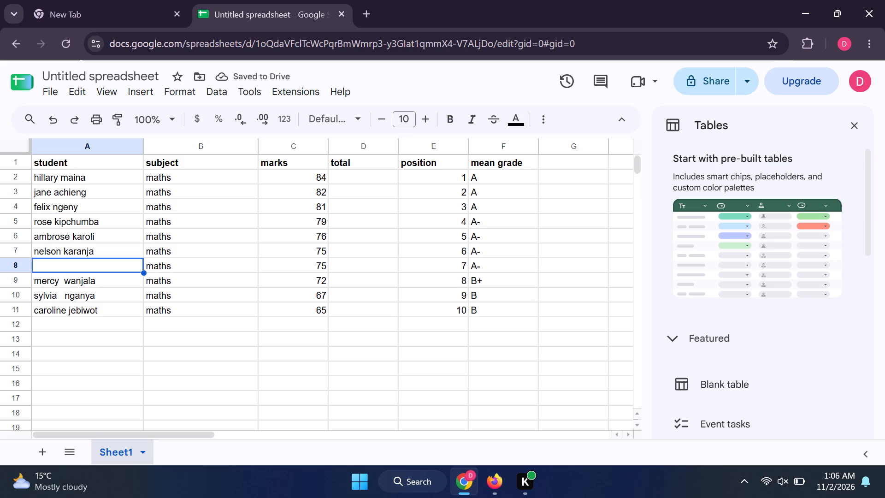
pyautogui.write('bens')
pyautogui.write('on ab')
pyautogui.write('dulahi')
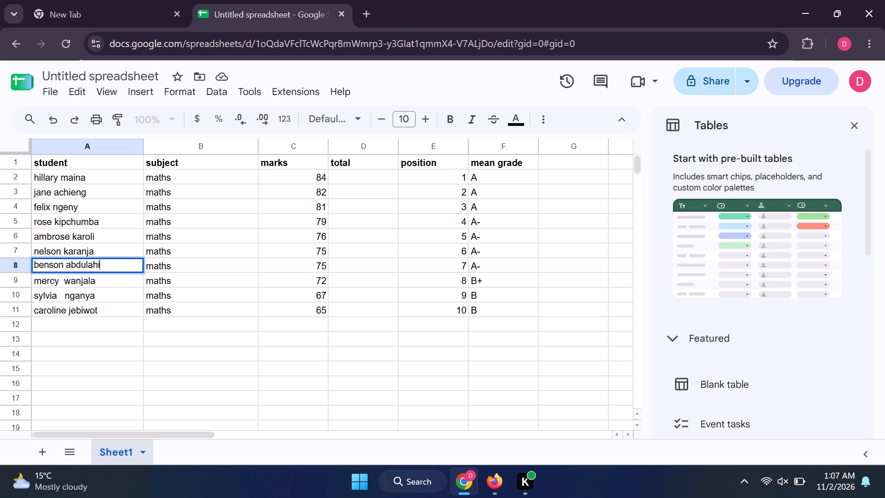
# Re-enter the eighth and ninth students' names in cells A9 and A10 with a single space between first name and surname.
pyautogui.click(87, 285)
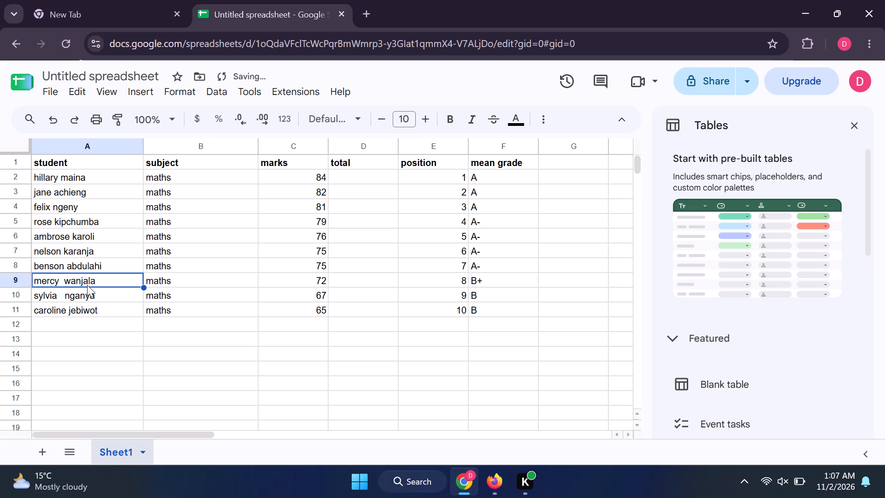
pyautogui.press('BackSpace')
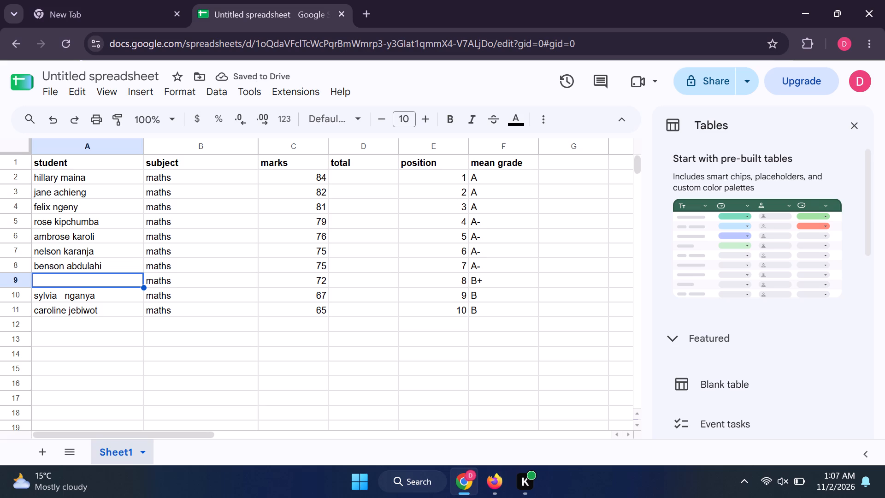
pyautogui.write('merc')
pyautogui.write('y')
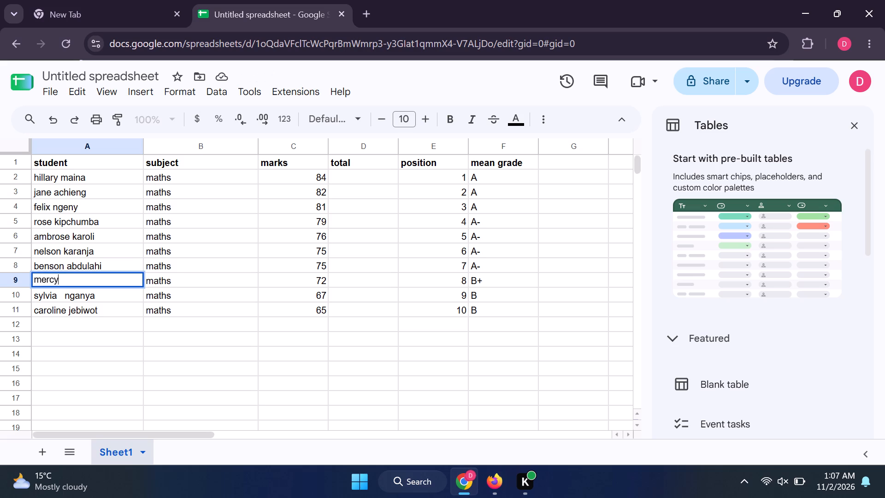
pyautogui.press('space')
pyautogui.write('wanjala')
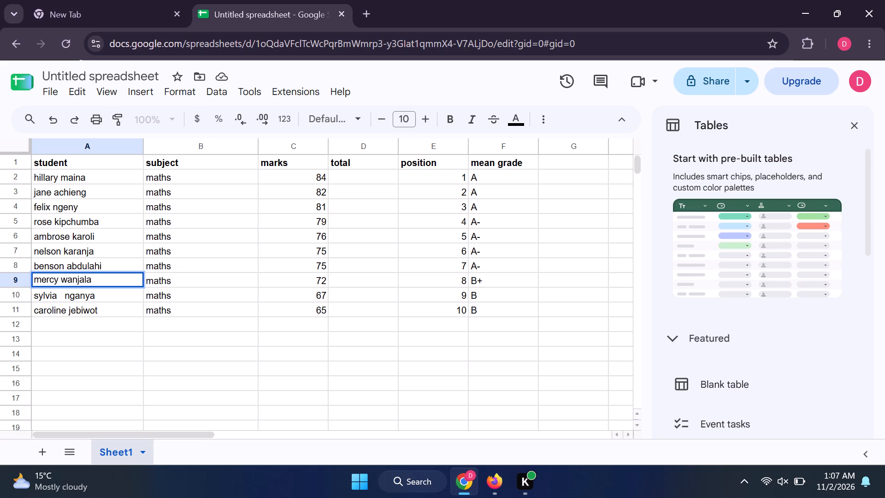
pyautogui.click(82, 295)
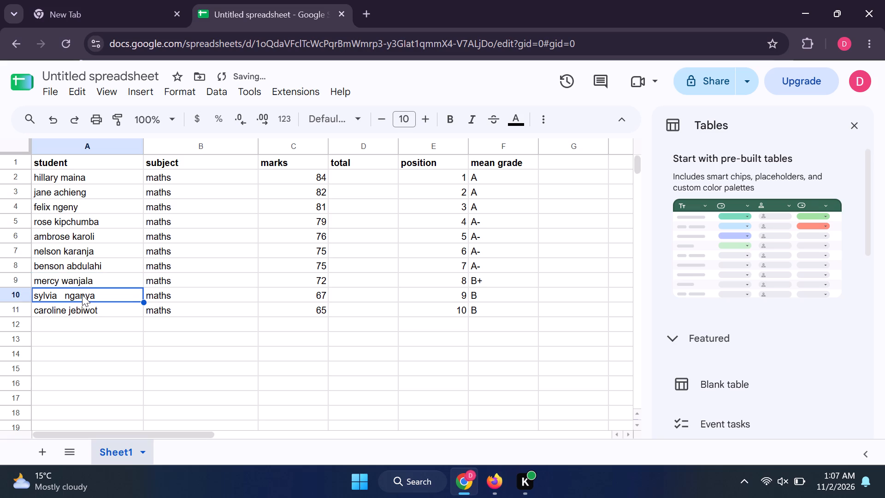
pyautogui.press('BackSpace')
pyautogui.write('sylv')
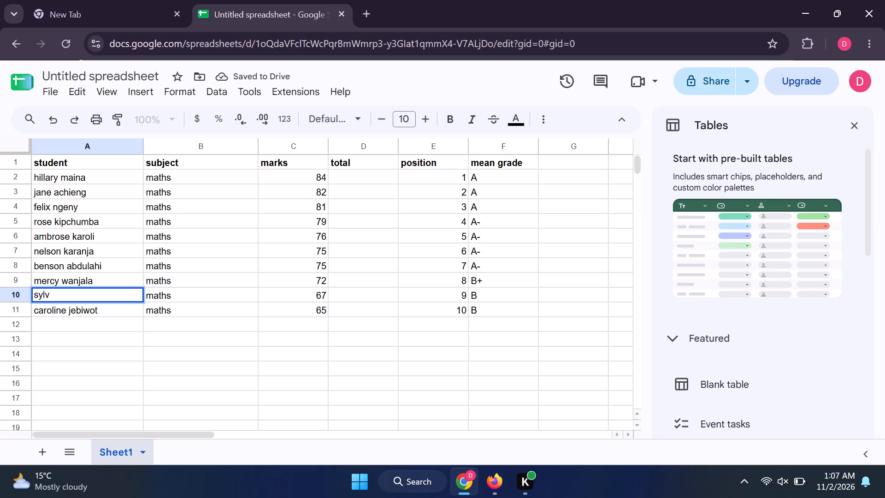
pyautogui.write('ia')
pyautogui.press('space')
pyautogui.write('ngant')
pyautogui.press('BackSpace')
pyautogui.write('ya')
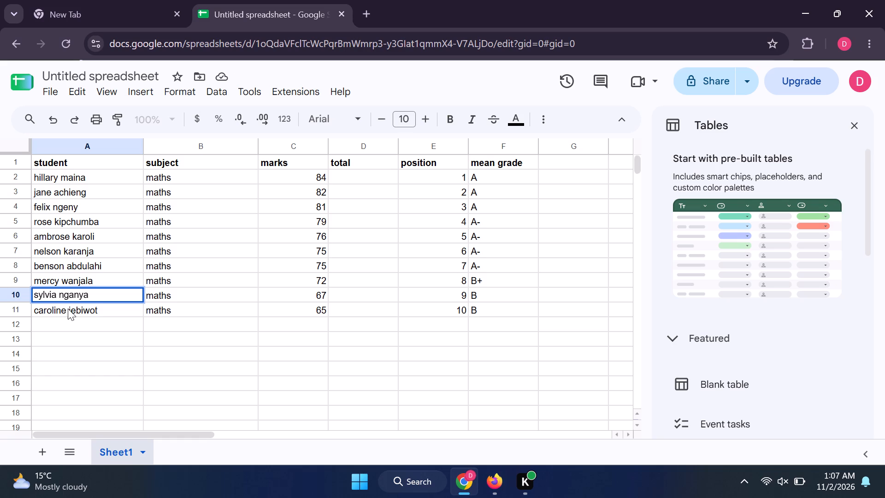
# Re-enter the tenth student's name in cell A11 with a single space between first name and surname.
pyautogui.click(68, 308)
pyautogui.press('BackSpace')
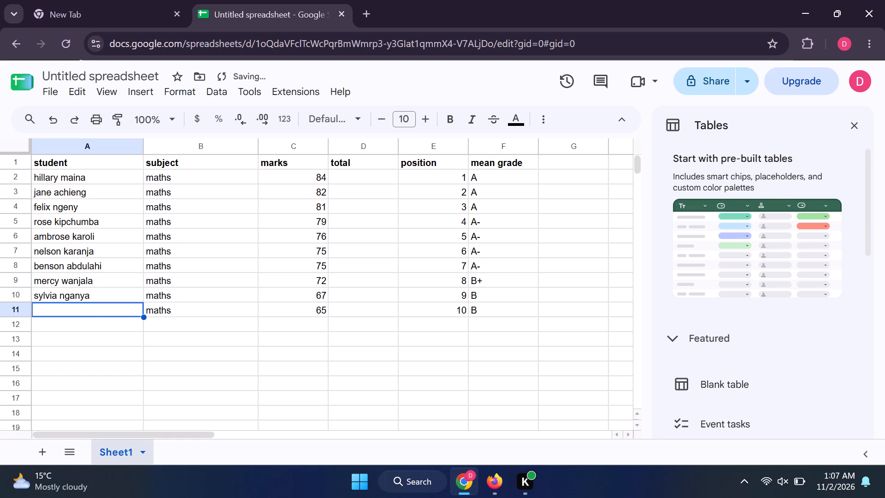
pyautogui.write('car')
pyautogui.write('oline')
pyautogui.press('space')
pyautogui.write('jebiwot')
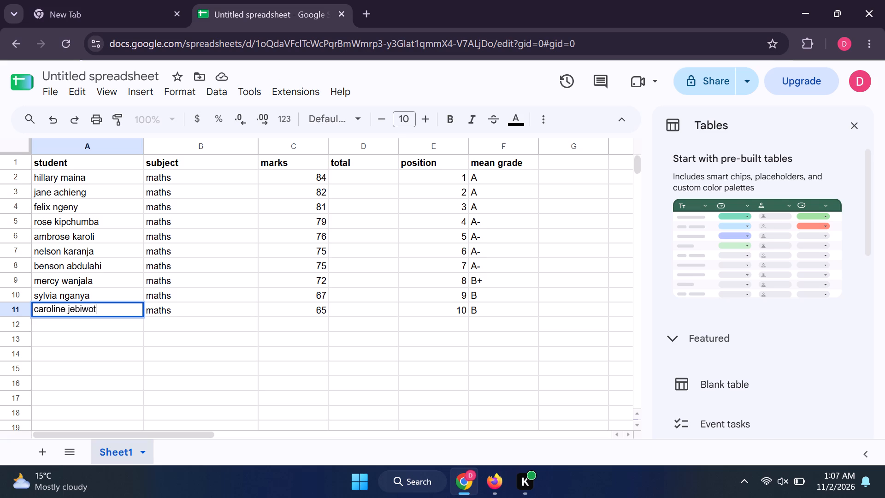
# Clear the subject entries of the first five students, in cells B2 through B6.
pyautogui.click(175, 179)
pyautogui.press('BackSpace')
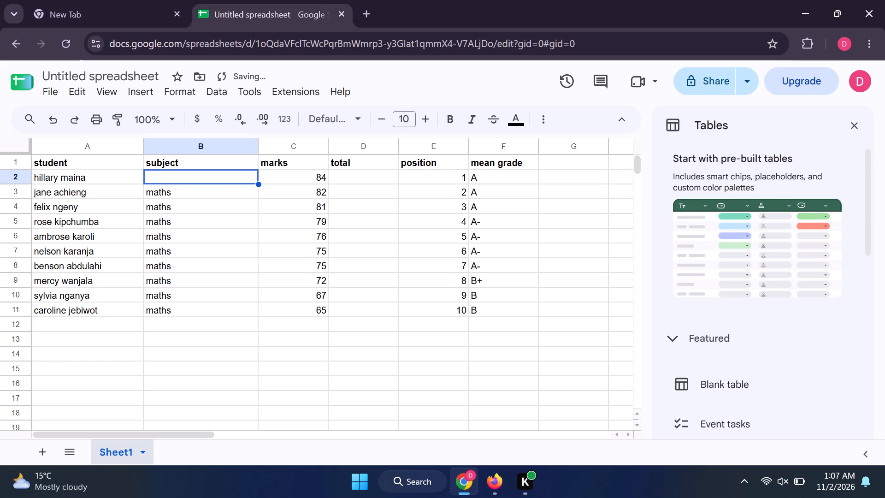
pyautogui.click(180, 194)
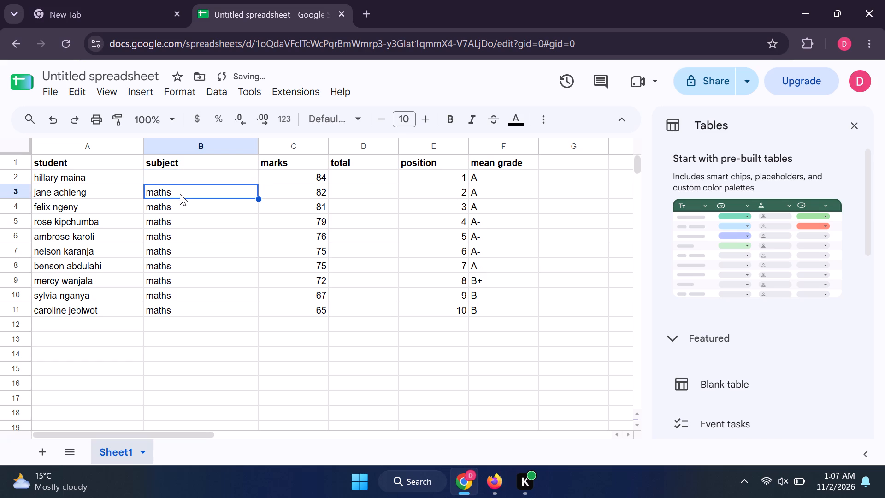
pyautogui.press('BackSpace')
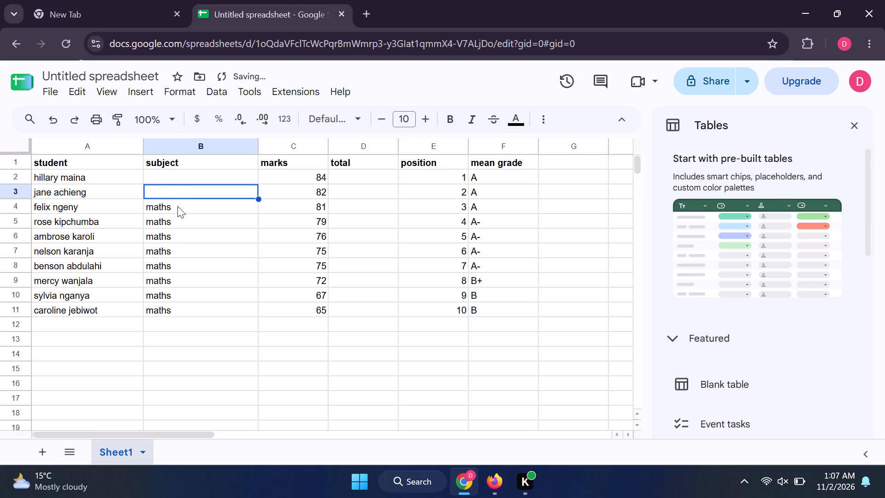
pyautogui.click(177, 206)
pyautogui.press('BackSpace')
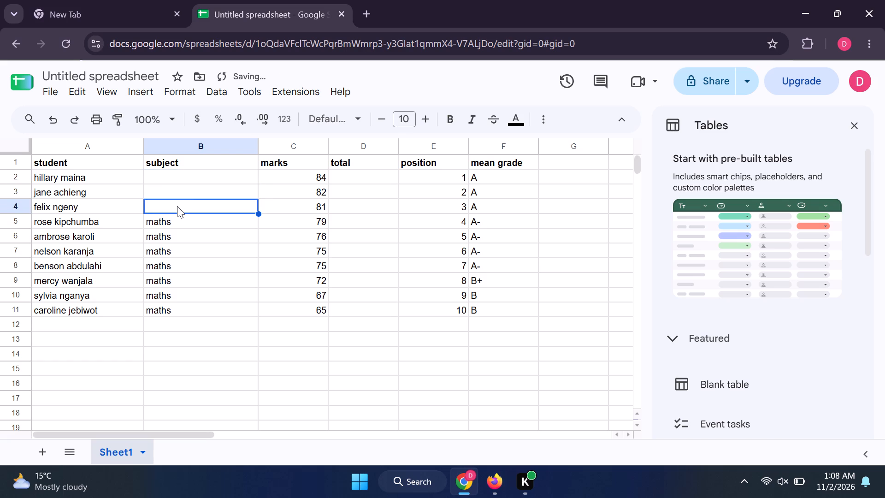
pyautogui.click(175, 227)
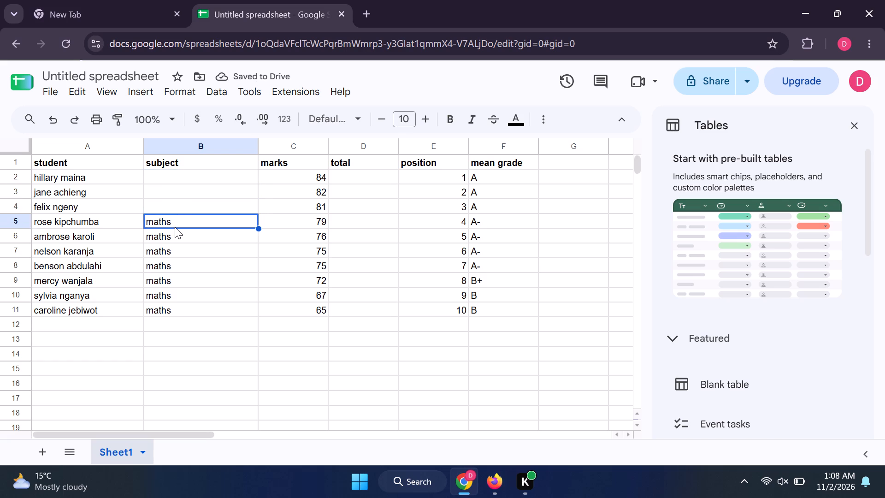
pyautogui.press('BackSpace')
pyautogui.click(177, 237)
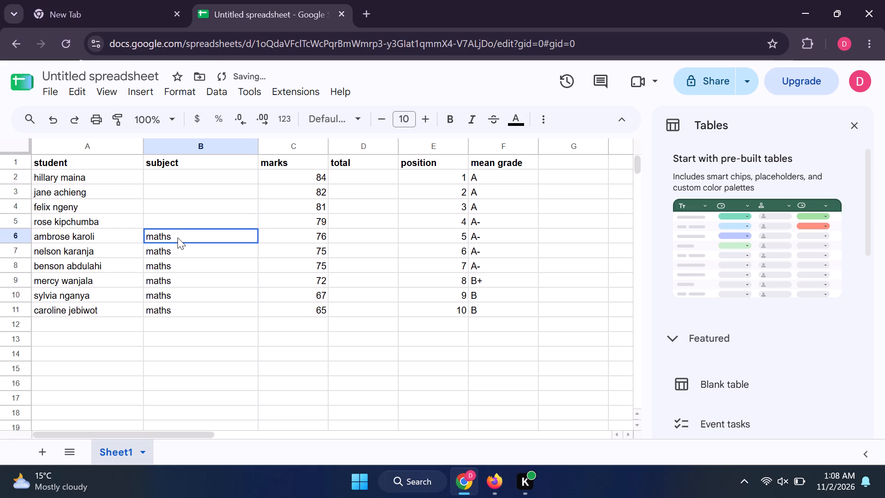
pyautogui.press('BackSpace')
# Clear the subject entries of the remaining five students, in cells B7 through B11.
pyautogui.click(165, 261)
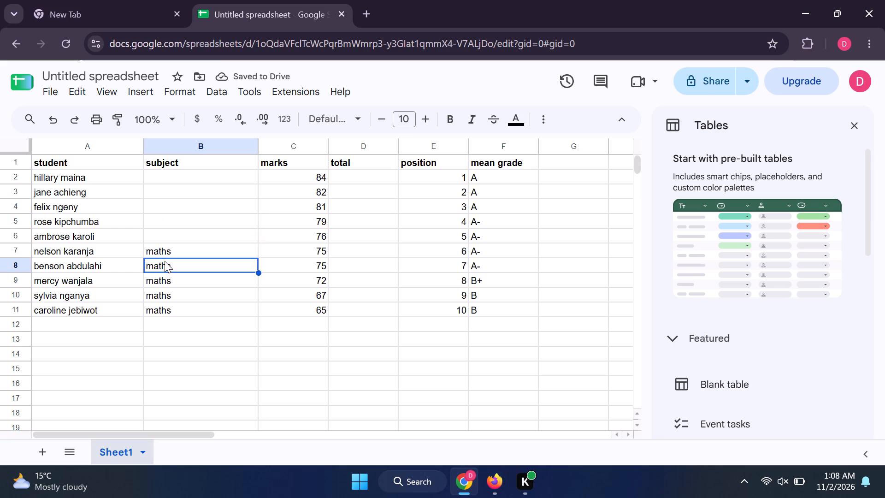
pyautogui.press('BackSpace')
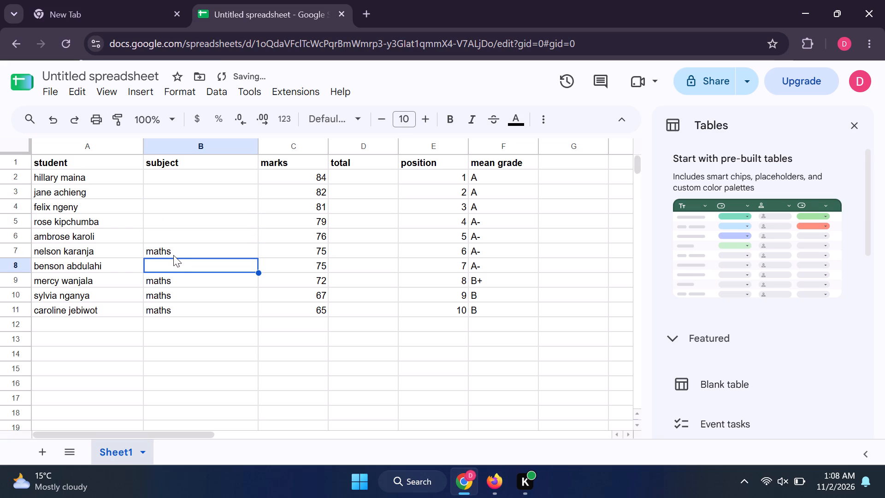
pyautogui.click(173, 255)
pyautogui.press('BackSpace')
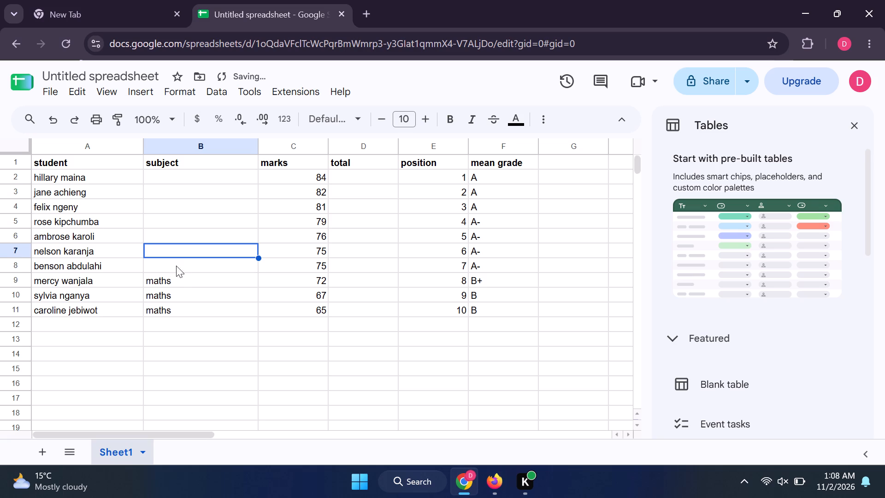
pyautogui.click(180, 283)
pyautogui.press('BackSpace')
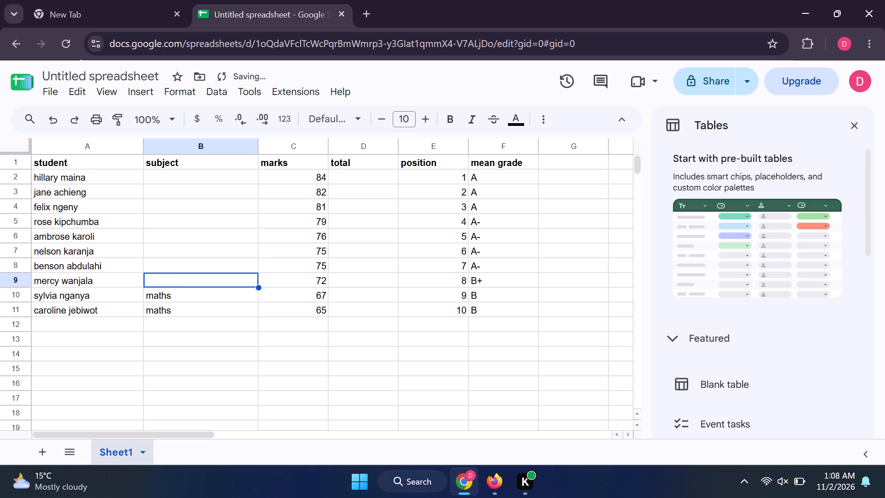
pyautogui.click(175, 301)
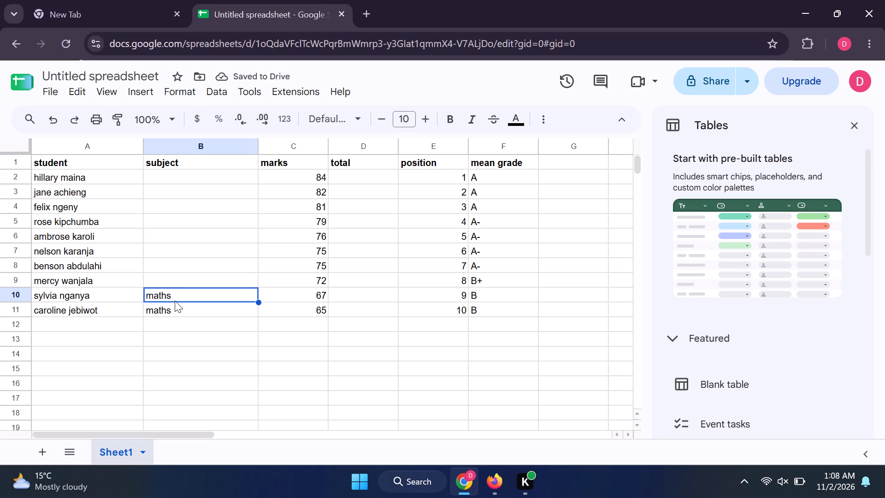
pyautogui.press('BackSpace')
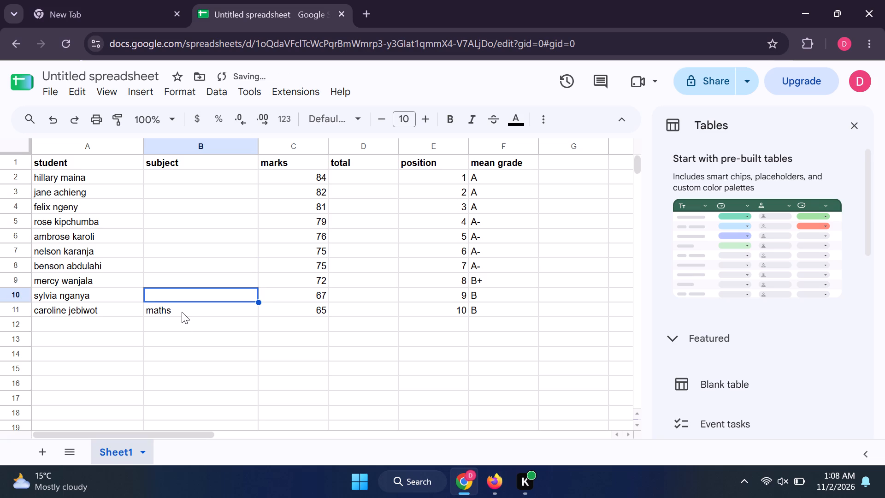
pyautogui.click(182, 312)
pyautogui.press('BackSpace')
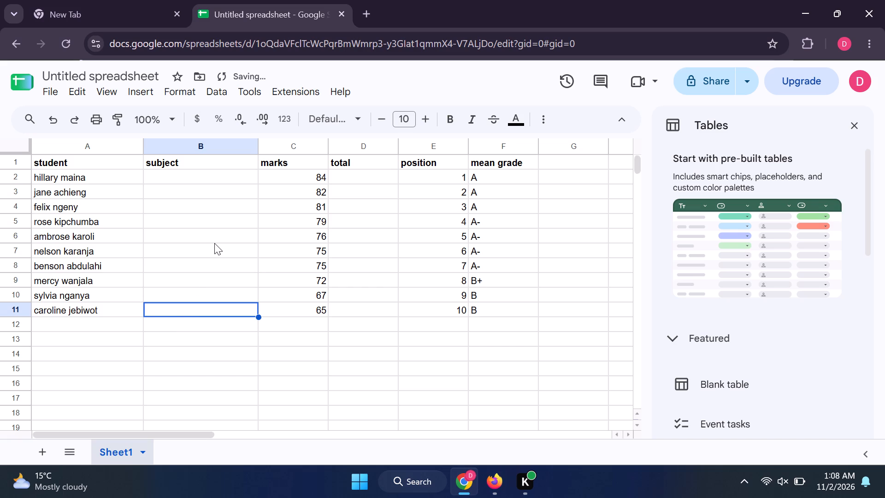
# Clear the marks of the first five students, in cells C2 through C6.
pyautogui.click(325, 178)
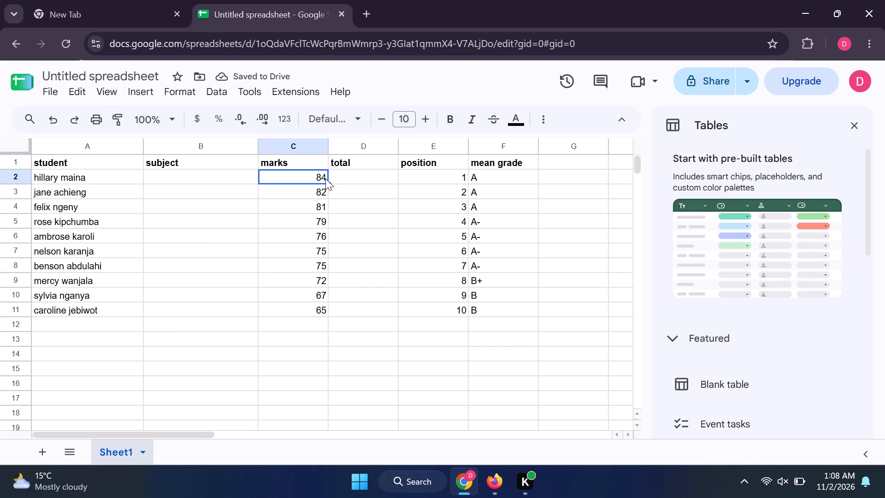
pyautogui.press('BackSpace')
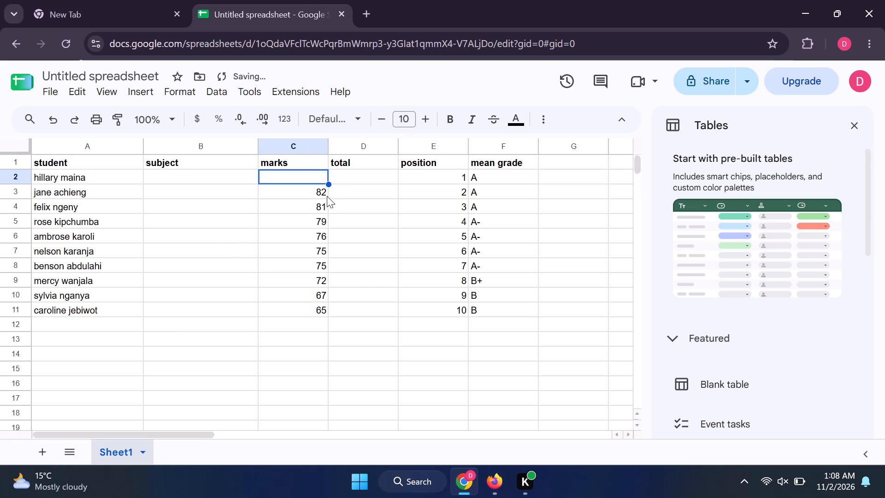
pyautogui.click(321, 192)
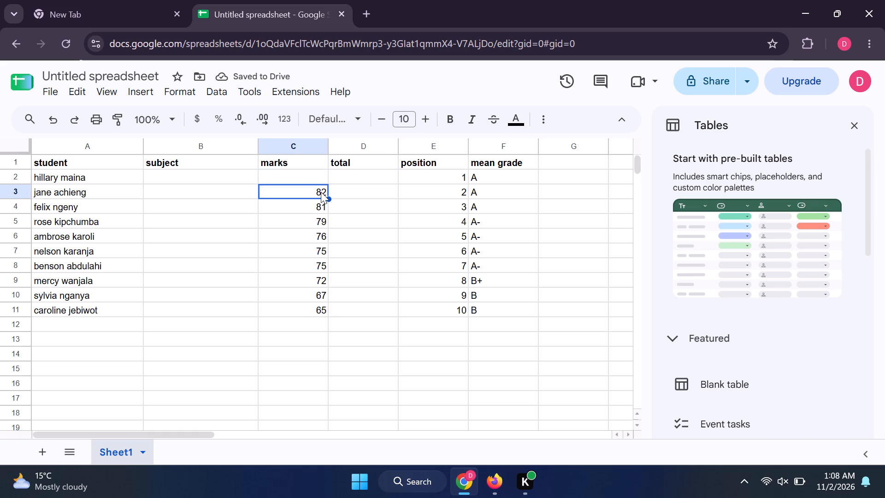
pyautogui.press('BackSpace')
pyautogui.click(323, 205)
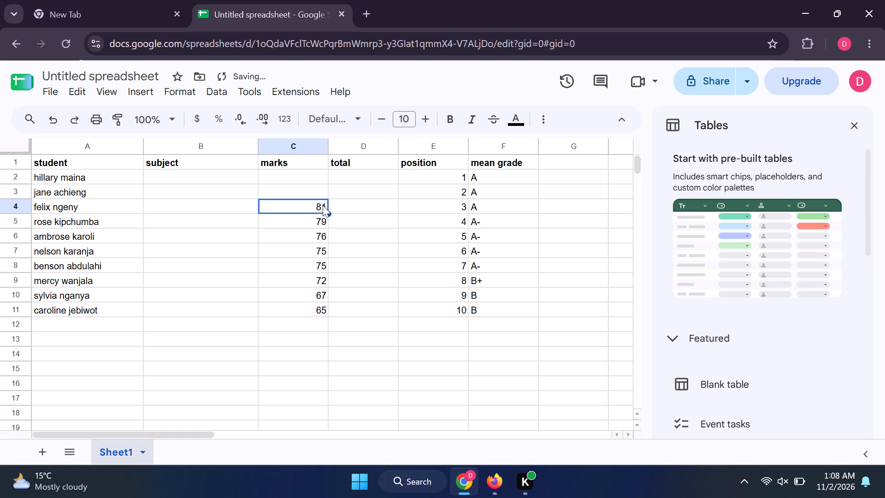
pyautogui.press('BackSpace')
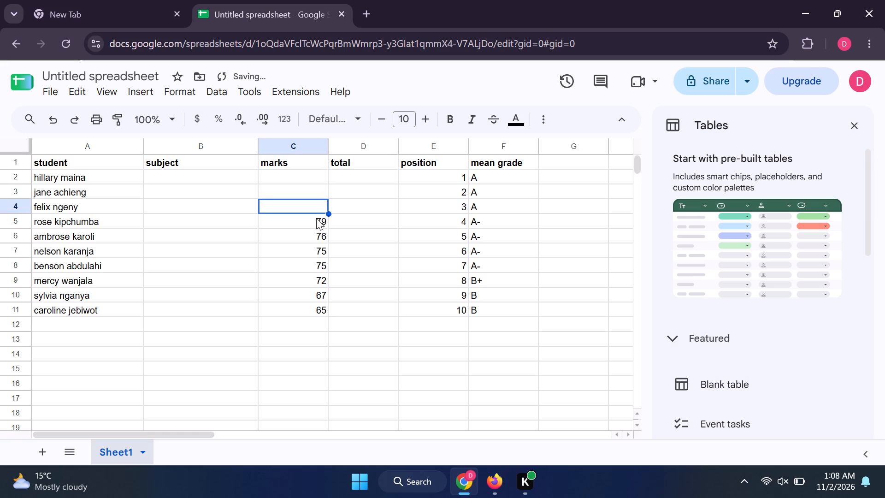
pyautogui.click(319, 223)
pyautogui.press('BackSpace')
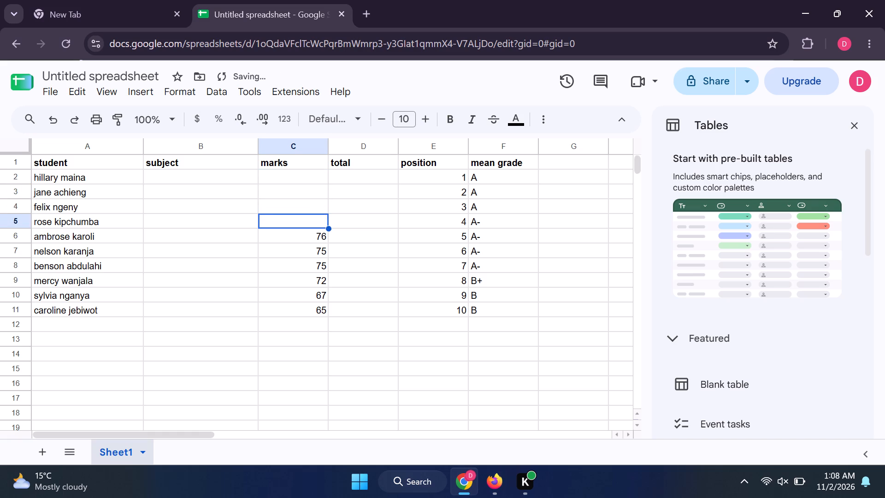
pyautogui.click(310, 240)
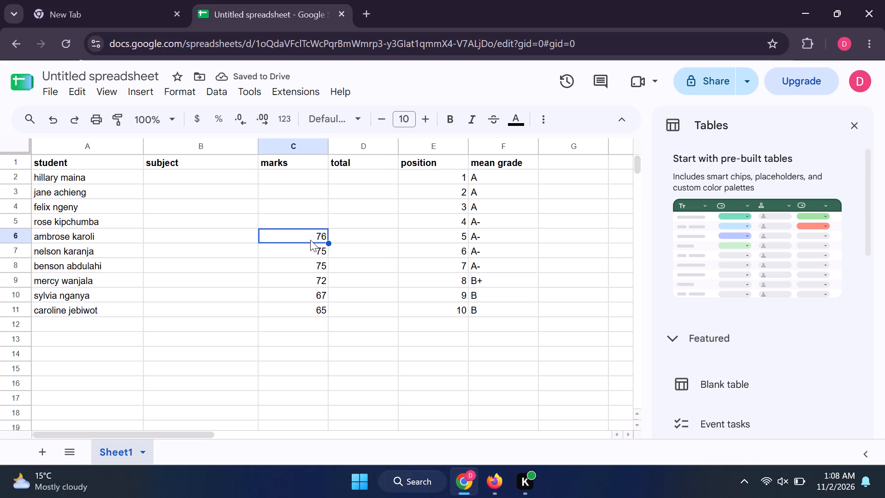
pyautogui.press('BackSpace')
# Clear the marks of the remaining five students, in cells C7 through C11.
pyautogui.click(312, 254)
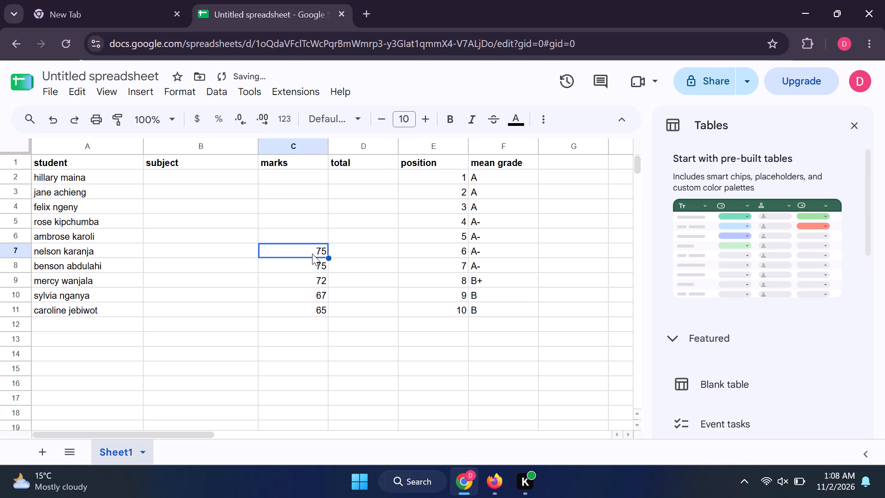
pyautogui.press('BackSpace')
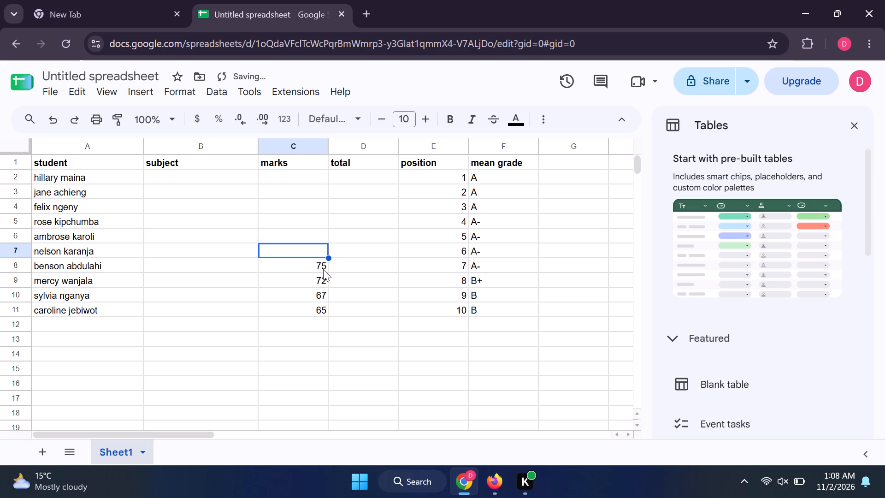
pyautogui.click(323, 269)
pyautogui.press('BackSpace')
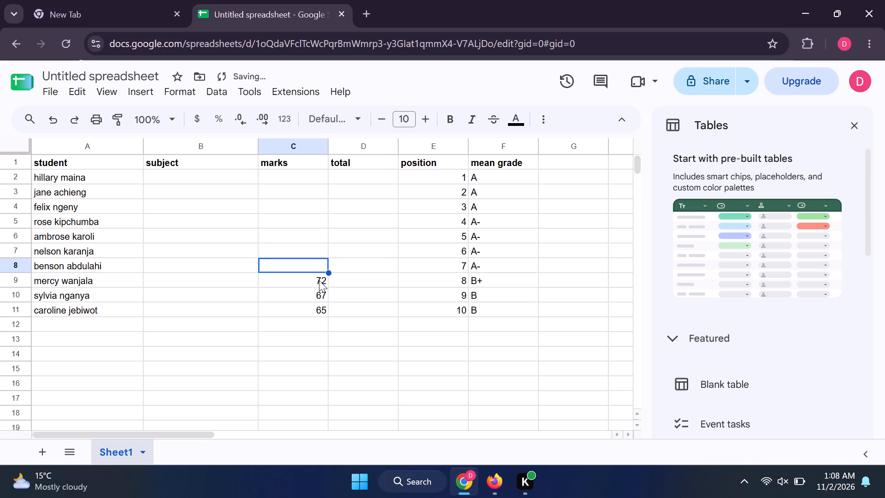
pyautogui.click(318, 282)
pyautogui.press('BackSpace')
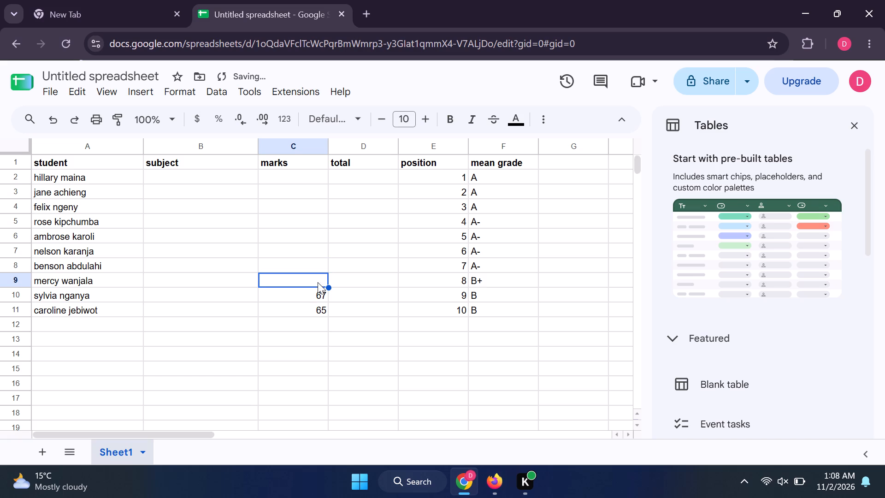
pyautogui.click(315, 297)
pyautogui.press('BackSpace')
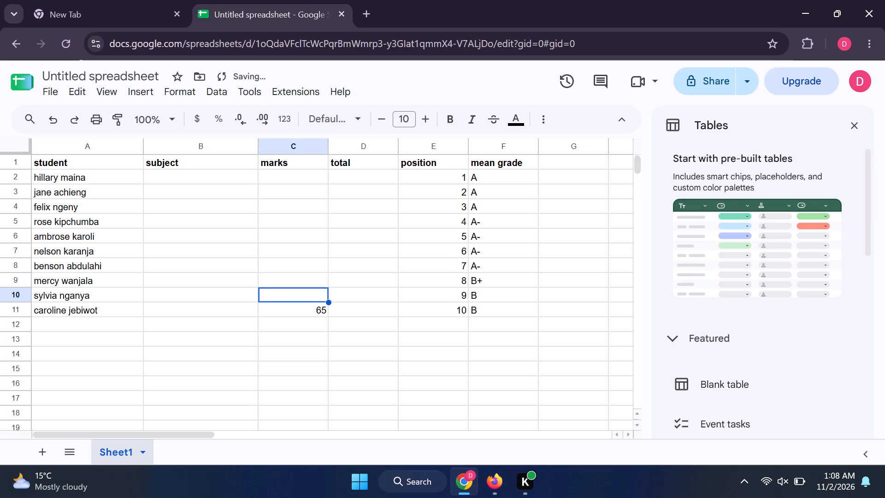
pyautogui.click(320, 308)
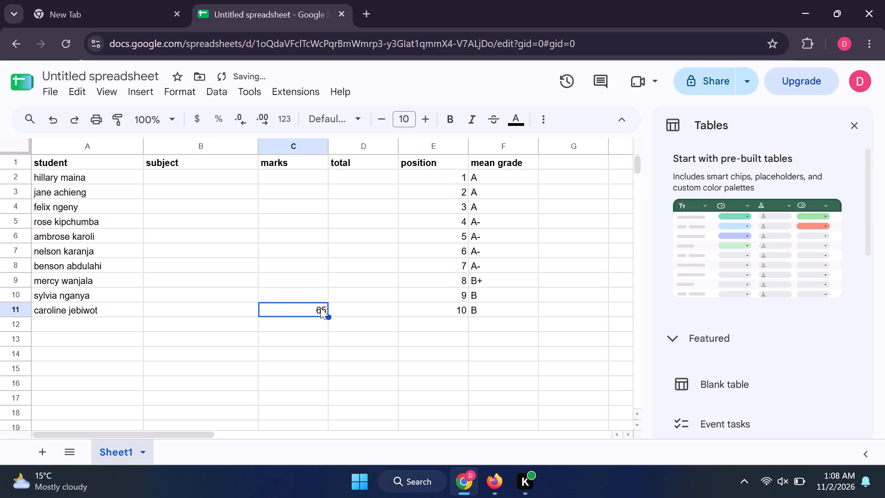
pyautogui.press('BackSpace')
# Clear the position values of the first four students, in cells E2 through E5.
pyautogui.click(463, 179)
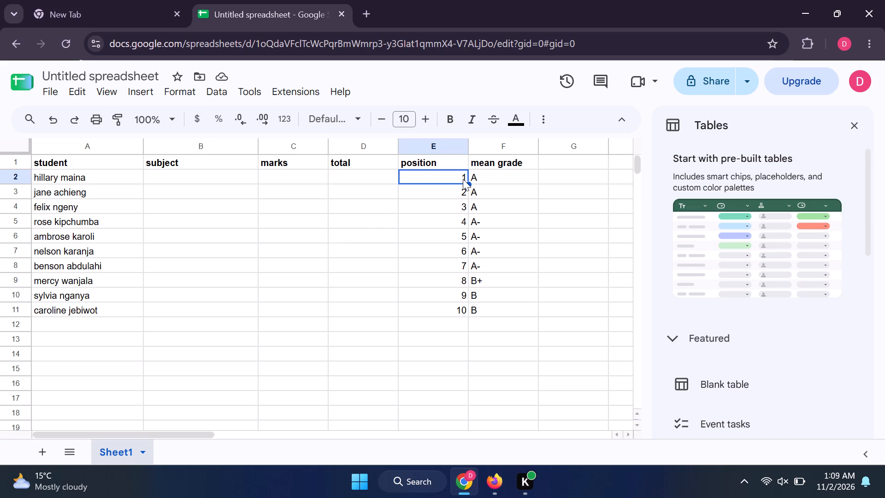
pyautogui.press('BackSpace')
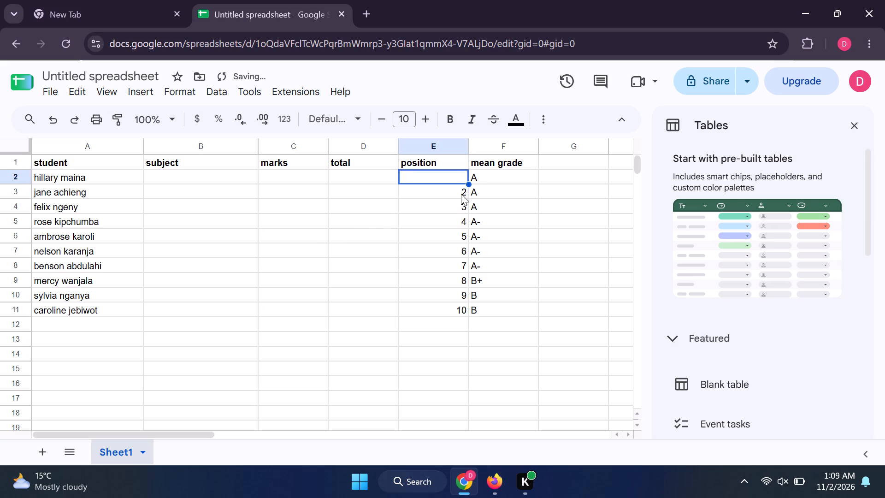
pyautogui.click(461, 194)
pyautogui.press('BackSpace')
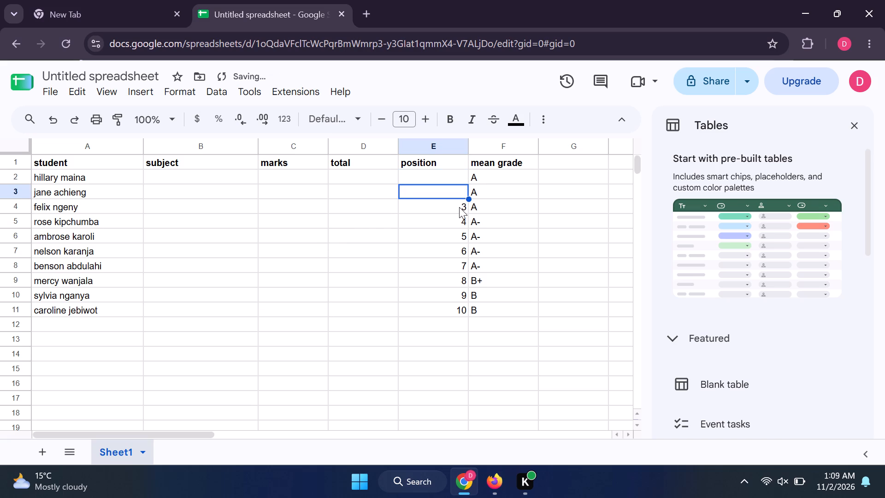
pyautogui.click(459, 207)
pyautogui.press('BackSpace')
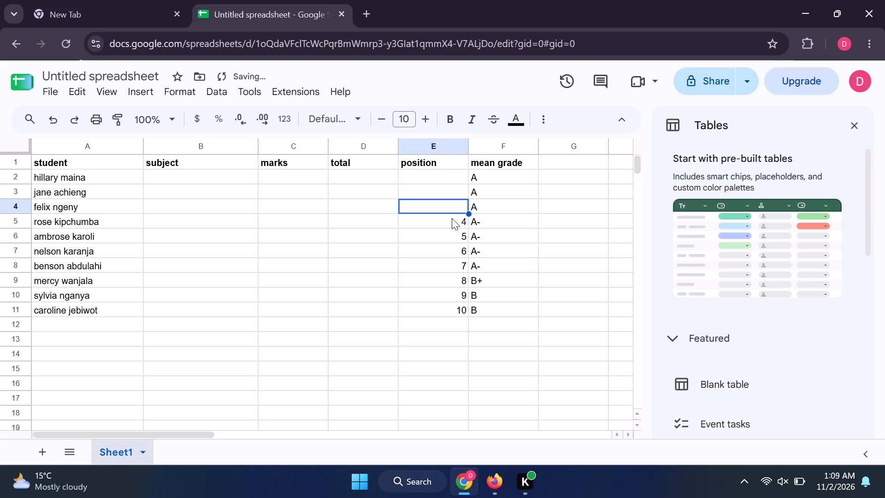
pyautogui.click(449, 221)
pyautogui.press('BackSpace')
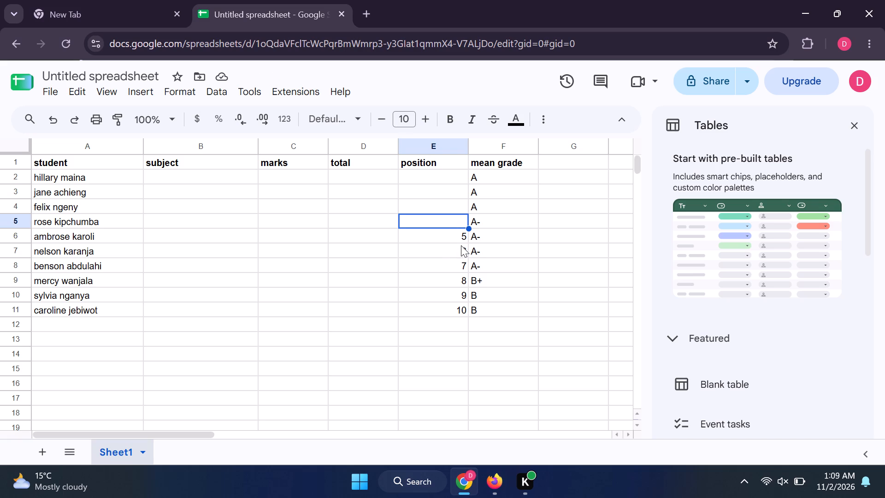
# Clear the position values of the fifth and sixth students, in cells E6 and E7.
pyautogui.click(460, 238)
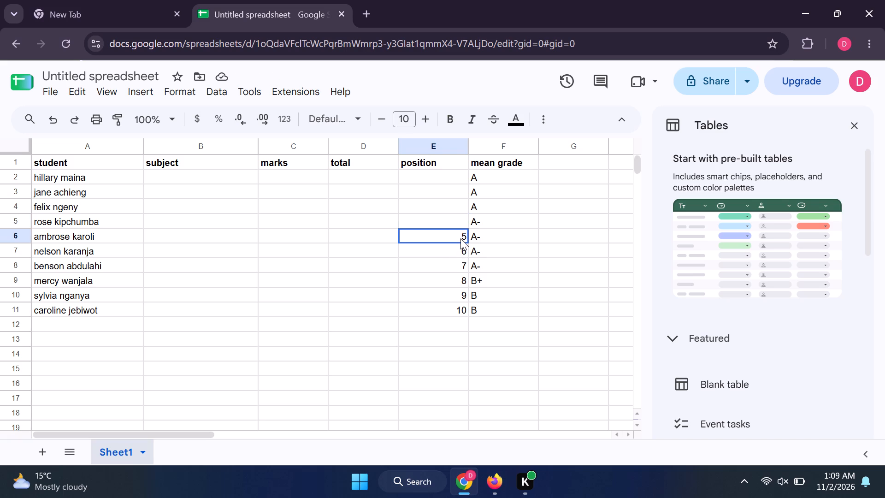
pyautogui.press('Return')
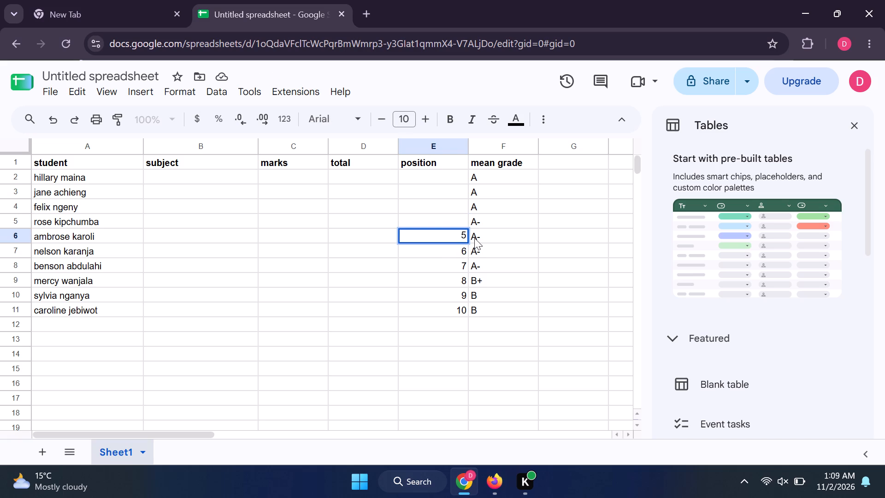
pyautogui.press('Return')
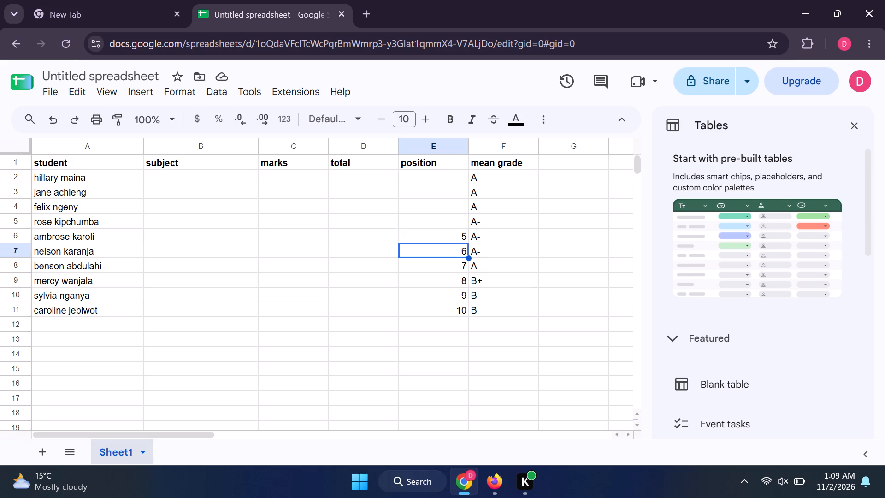
pyautogui.press('BackSpace')
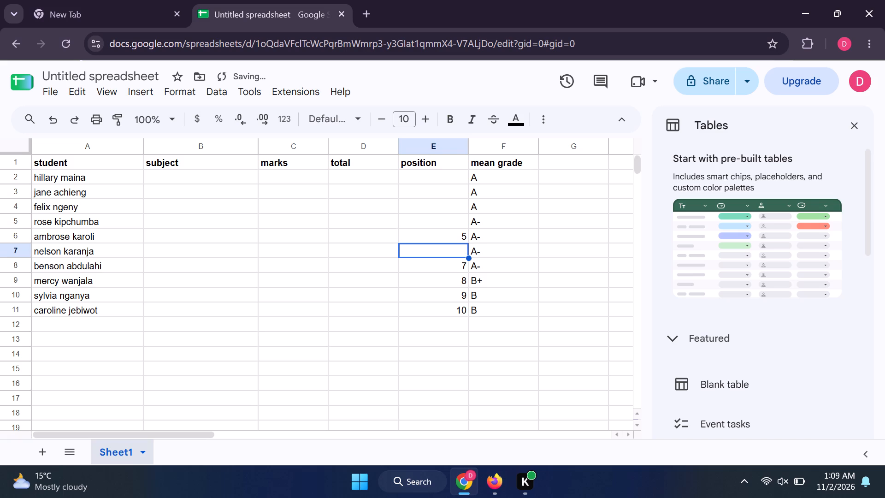
pyautogui.click(464, 243)
pyautogui.click(457, 240)
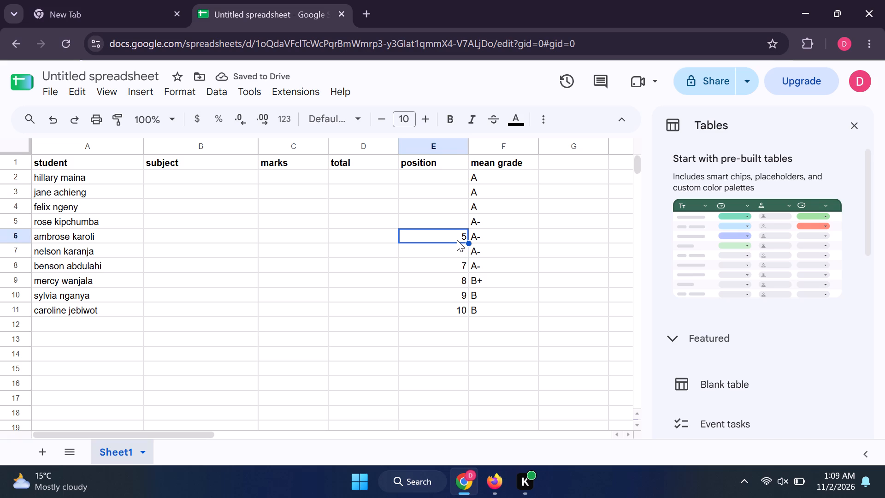
pyautogui.press('BackSpace')
# Clear the position values of the last four students, in cells E8 through E11.
pyautogui.click(452, 267)
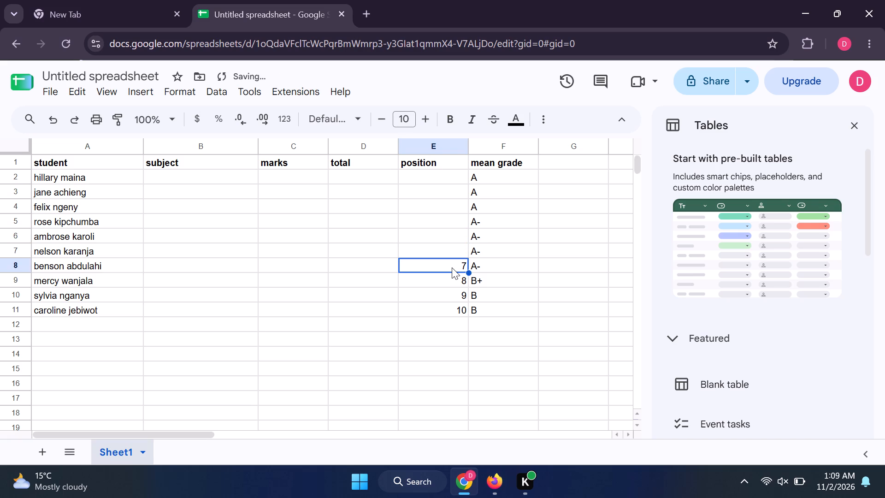
pyautogui.press('BackSpace')
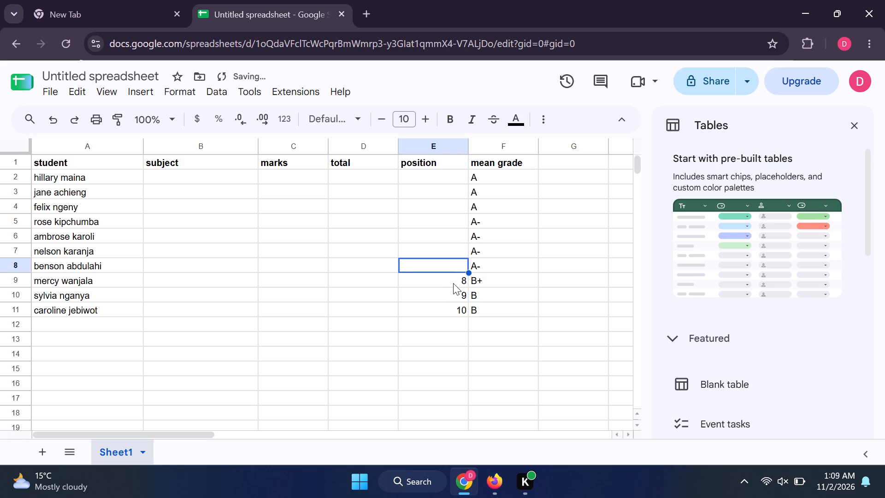
pyautogui.click(453, 283)
pyautogui.press('BackSpace')
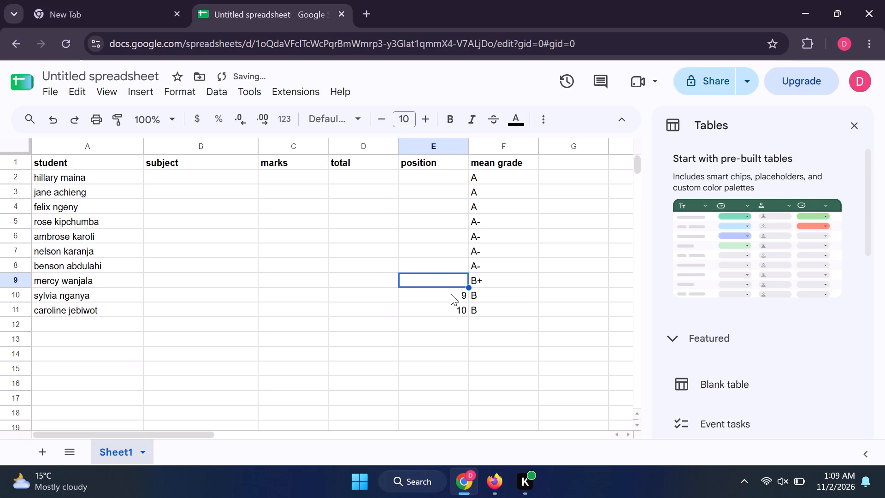
pyautogui.click(451, 294)
pyautogui.press('BackSpace')
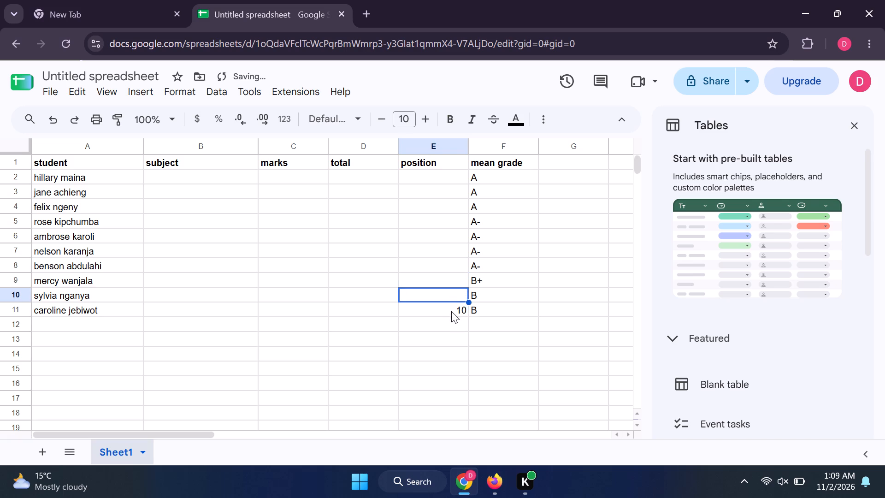
pyautogui.click(453, 314)
pyautogui.press('BackSpace')
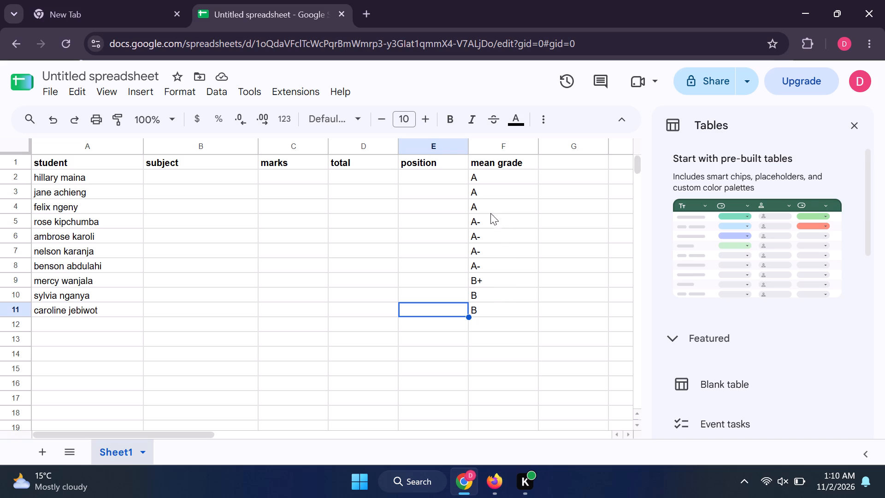
# Clear the mean grades of the first five students, in cells F2 through F6.
pyautogui.click(486, 178)
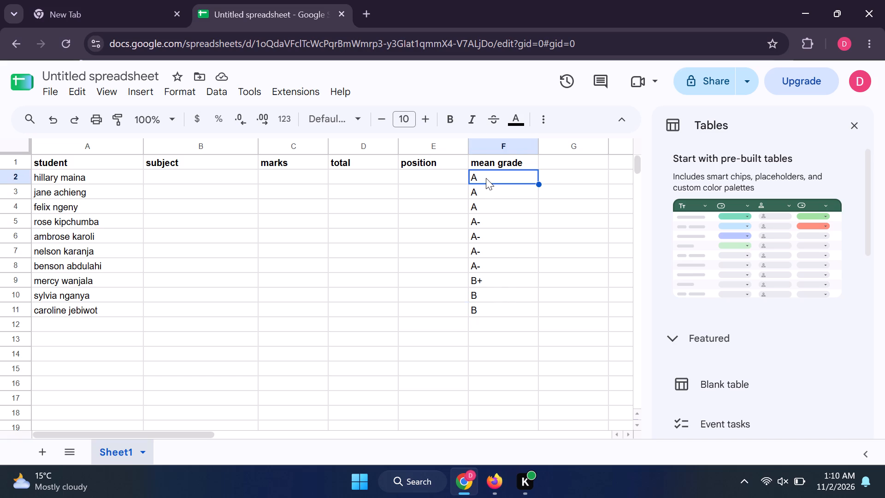
pyautogui.press('BackSpace')
pyautogui.click(487, 193)
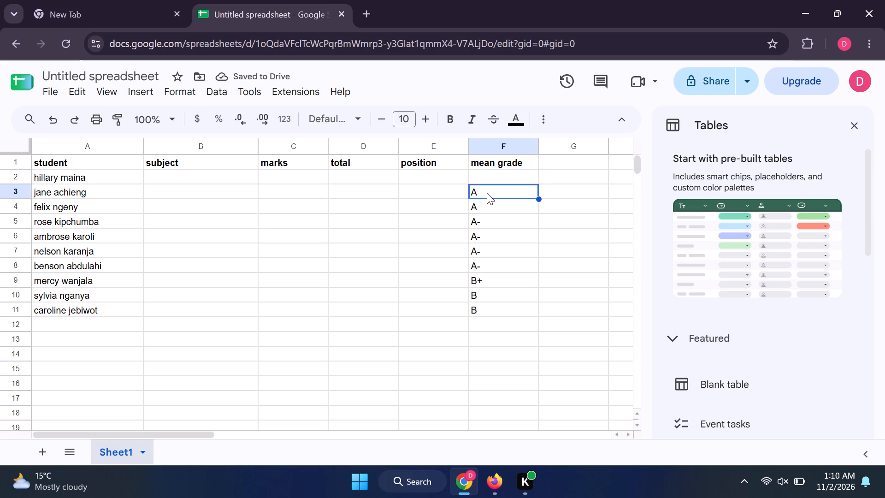
pyautogui.press('BackSpace')
pyautogui.click(482, 201)
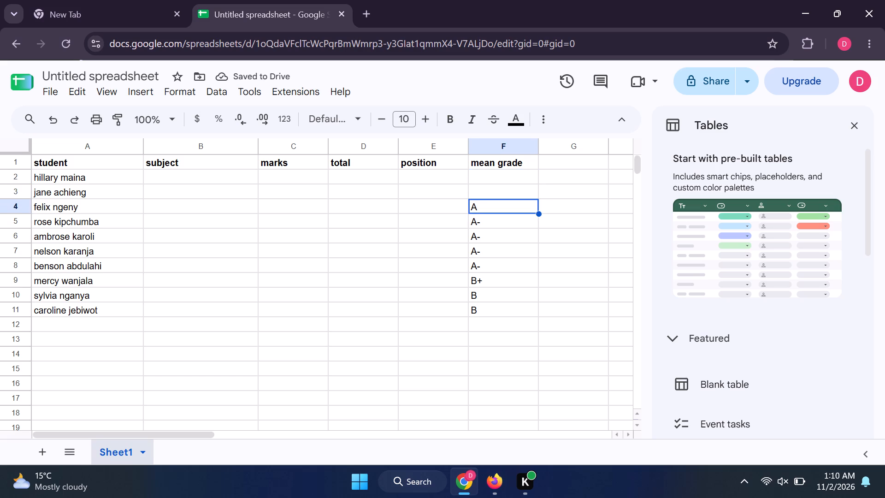
pyautogui.press('BackSpace')
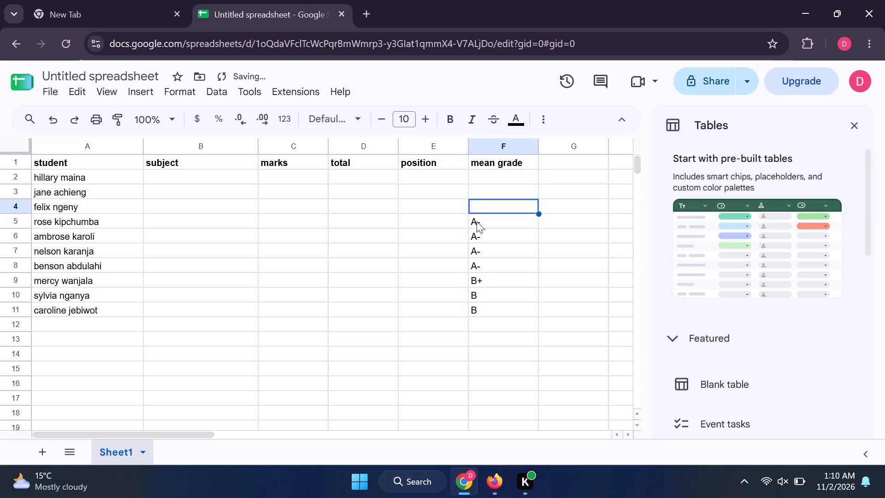
pyautogui.click(477, 221)
pyautogui.press('BackSpace')
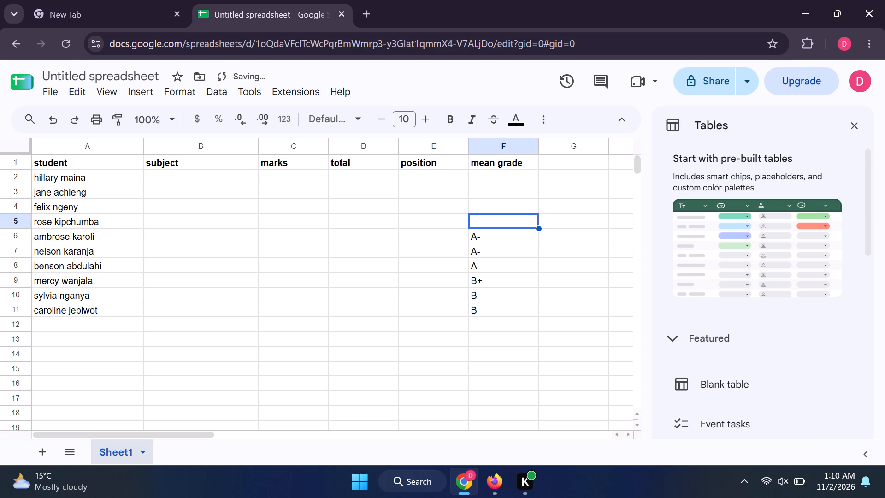
pyautogui.click(484, 234)
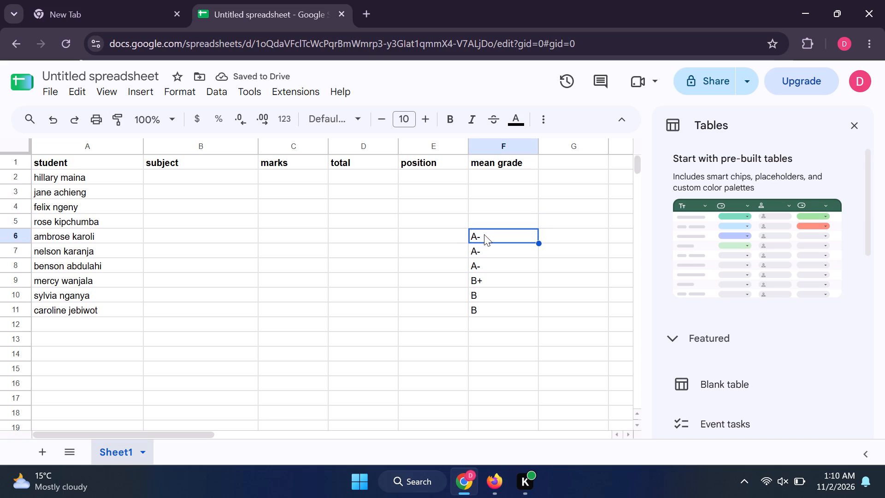
pyautogui.press('BackSpace')
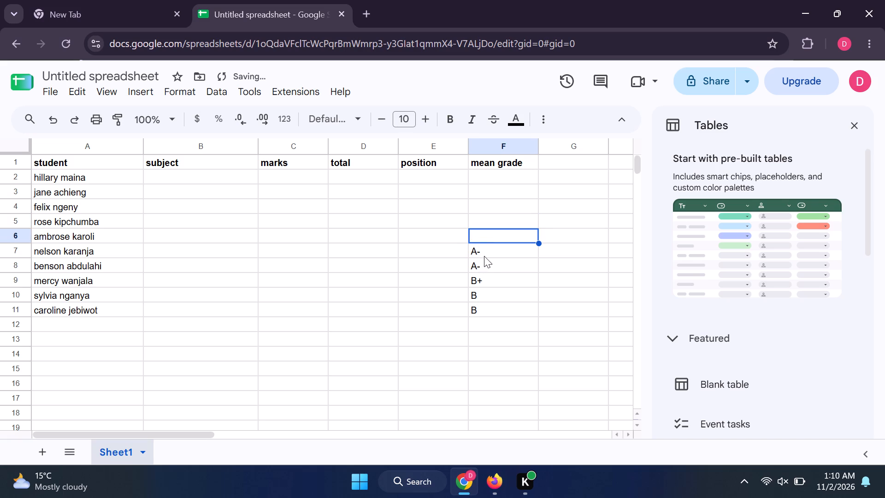
# Clear the mean grades of the remaining students, from cell F7 downward.
pyautogui.click(492, 256)
pyautogui.press('BackSpace')
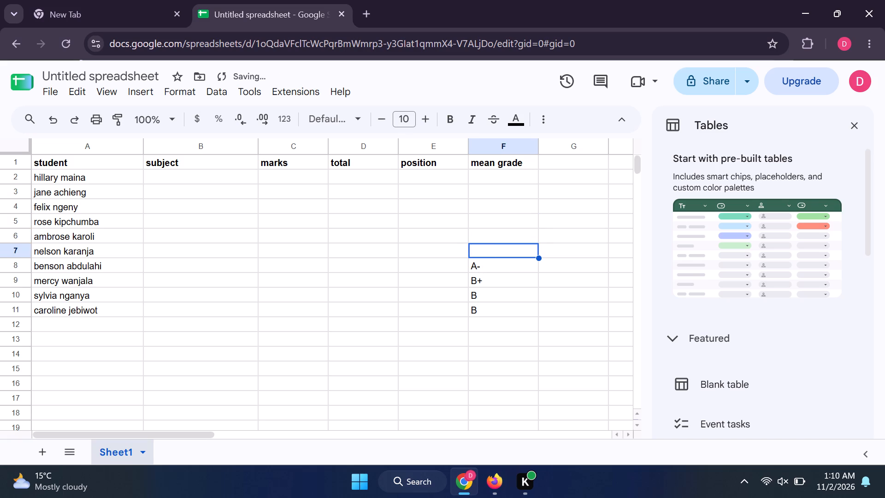
pyautogui.click(487, 271)
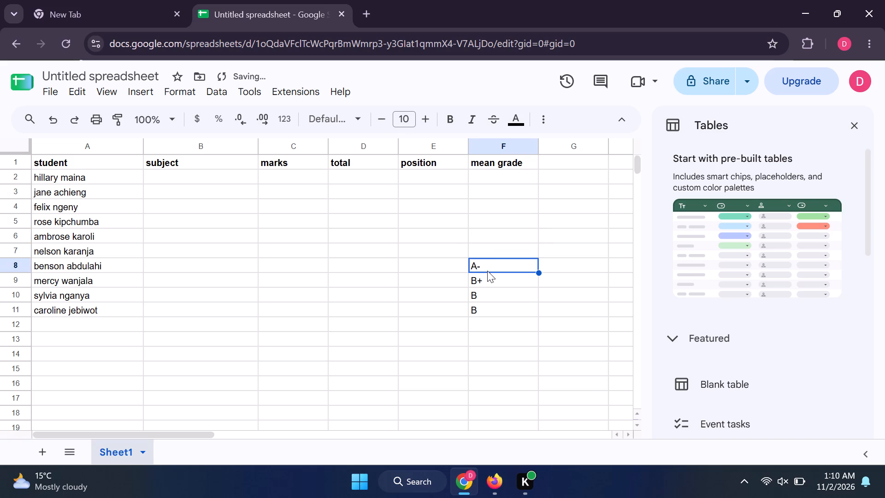
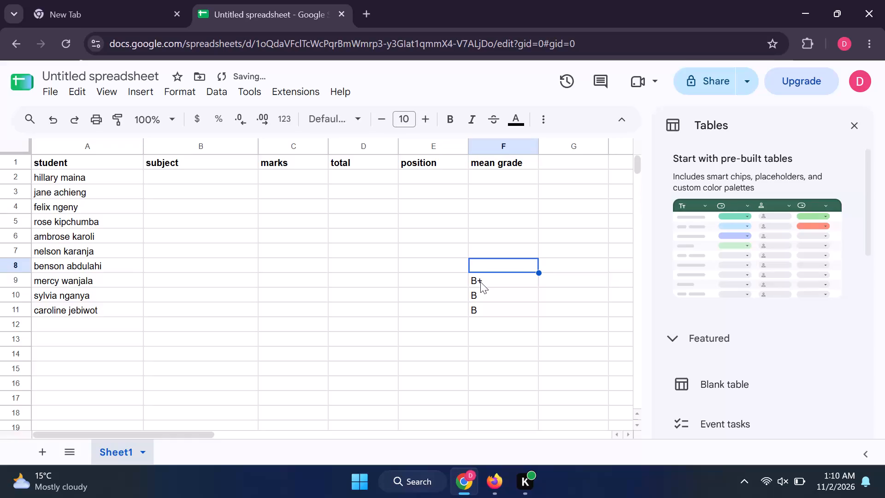
# Clear the mean grades of the last three students, in cells F9 through F11.
pyautogui.click(480, 282)
pyautogui.press('BackSpace')
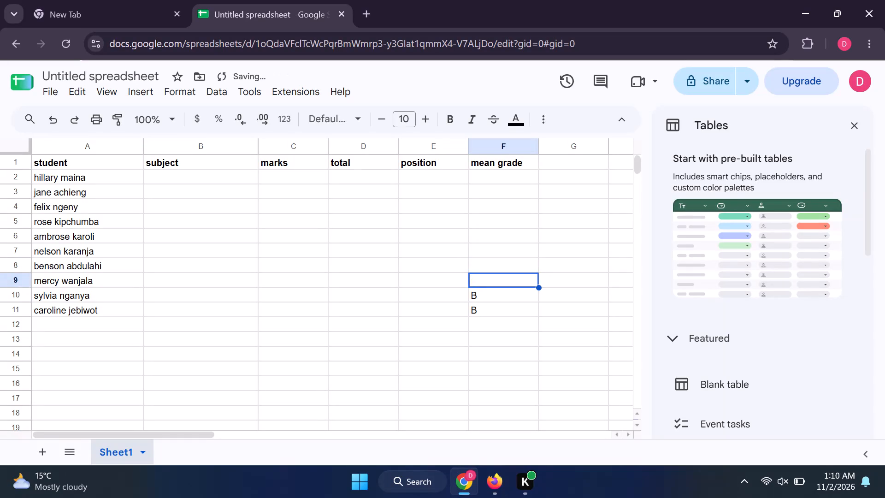
pyautogui.click(491, 298)
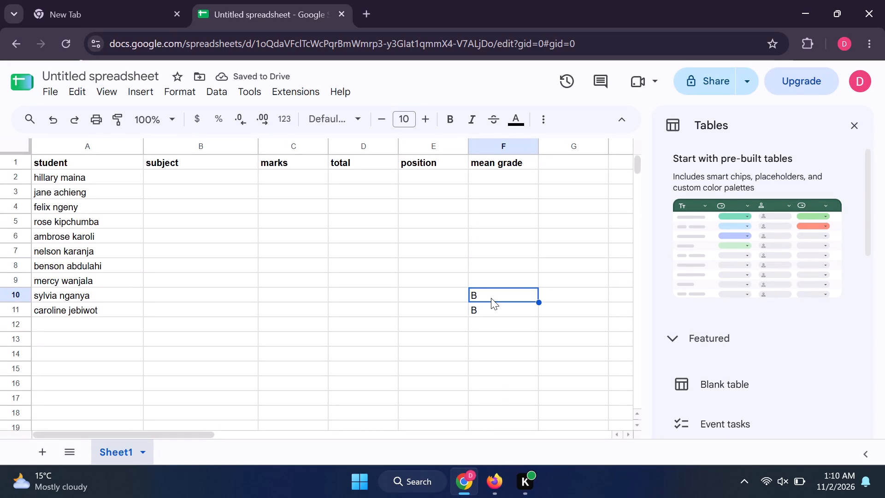
pyautogui.press('BackSpace')
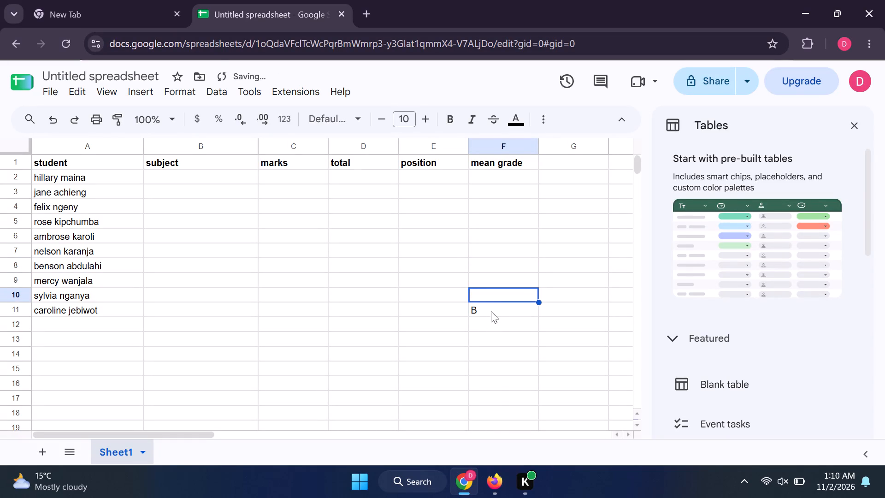
pyautogui.click(491, 311)
pyautogui.press('BackSpace')
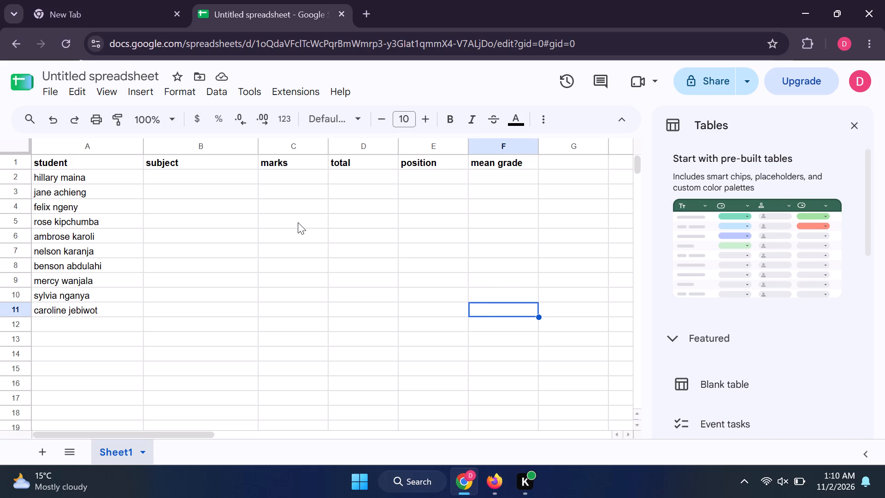
# Enter kiswahili as the subject for the first three students, in cells B2 through B4.
pyautogui.click(182, 177)
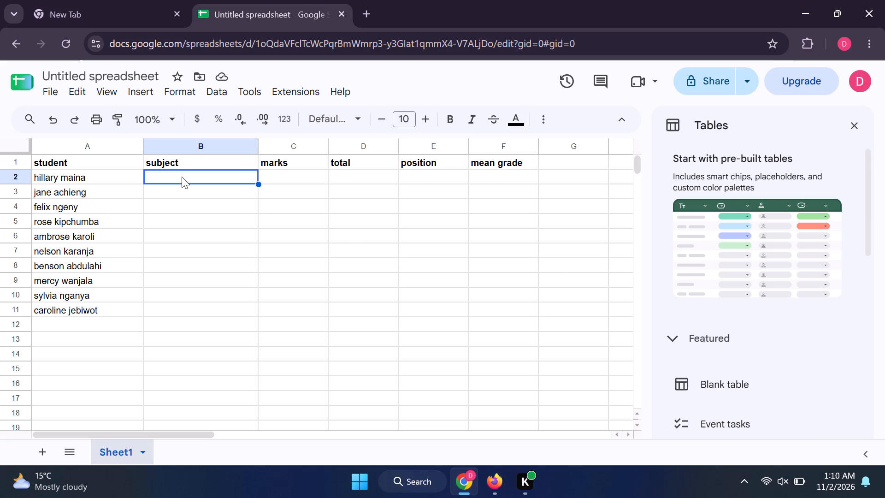
pyautogui.write('kiswahili')
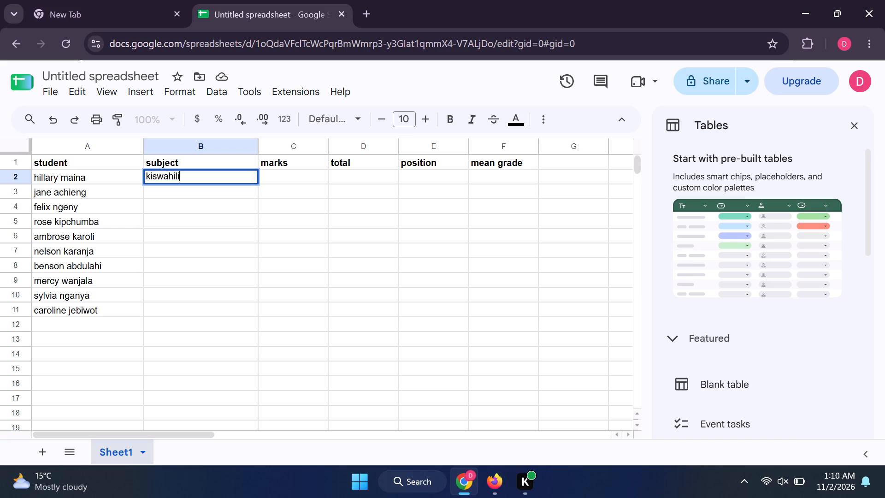
pyautogui.click(159, 192)
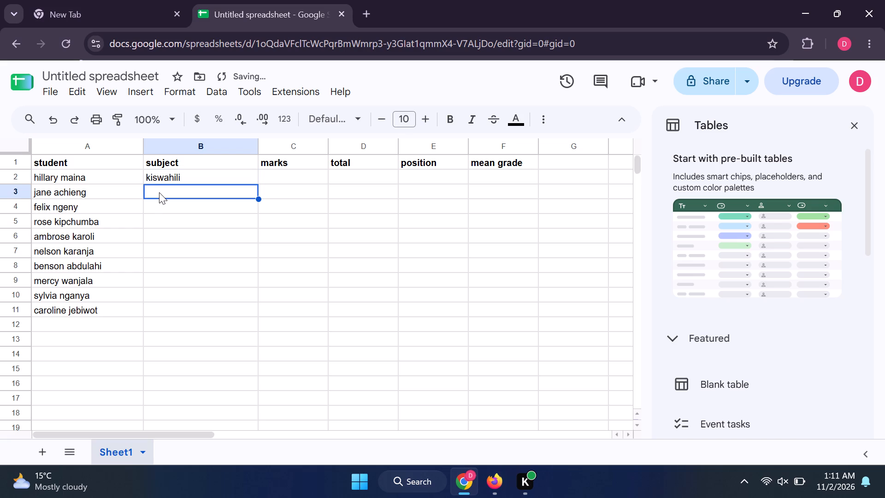
pyautogui.write('kiswahili')
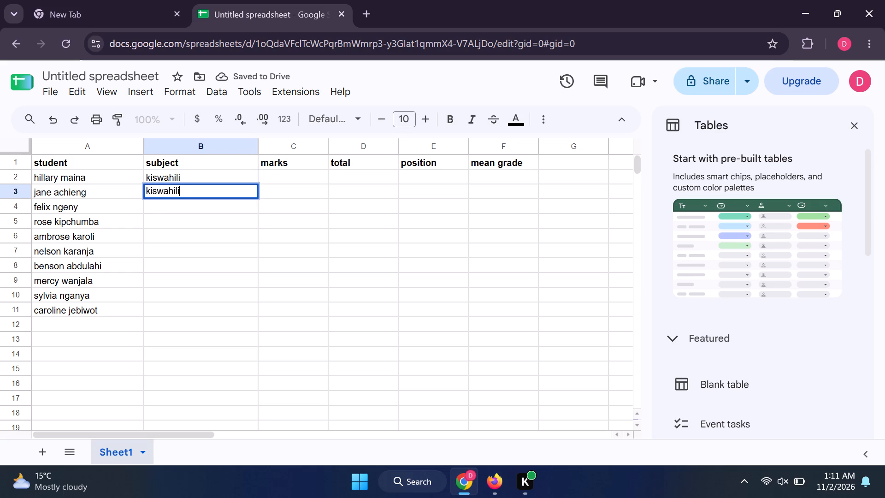
pyautogui.click(158, 202)
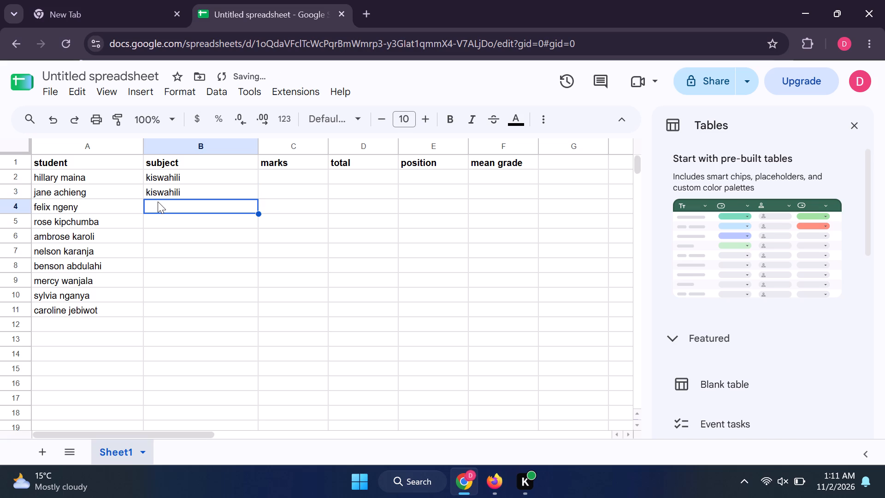
pyautogui.write('kiswahili')
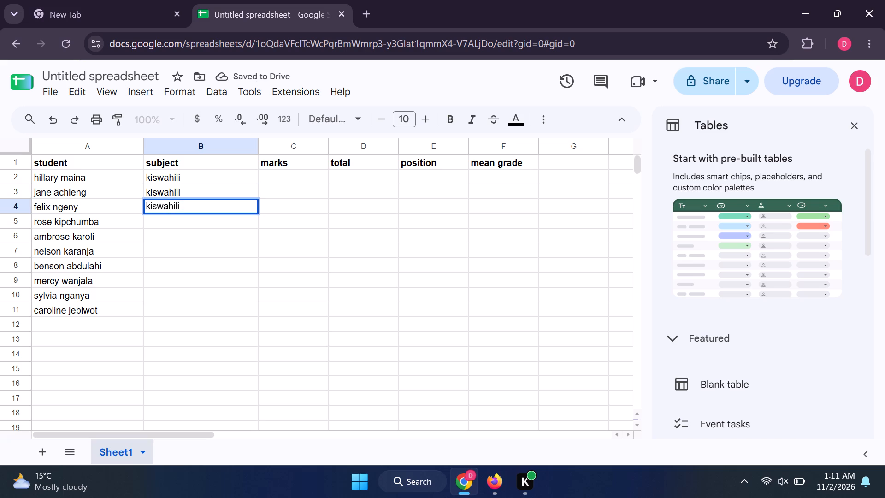
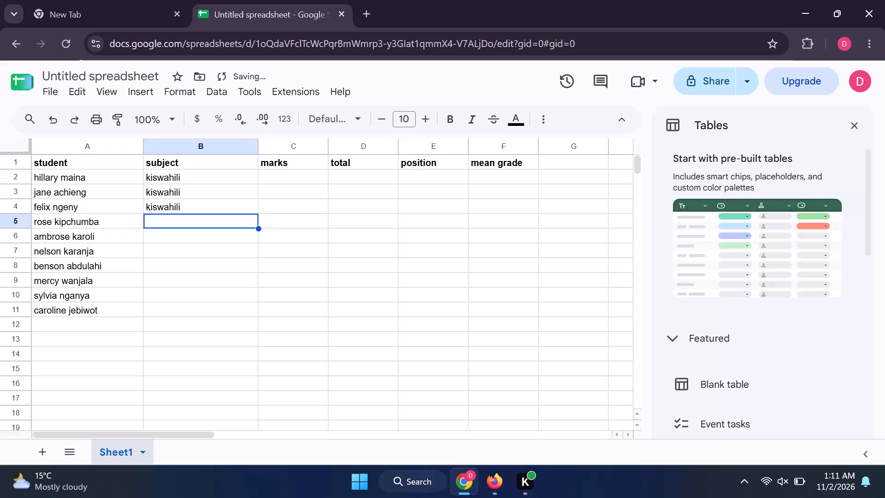
# Enter kiswahili as the subject for the fourth through sixth students, in cells B5 to B7.
pyautogui.write('kiswa')
pyautogui.write('hili')
pyautogui.press('Return')
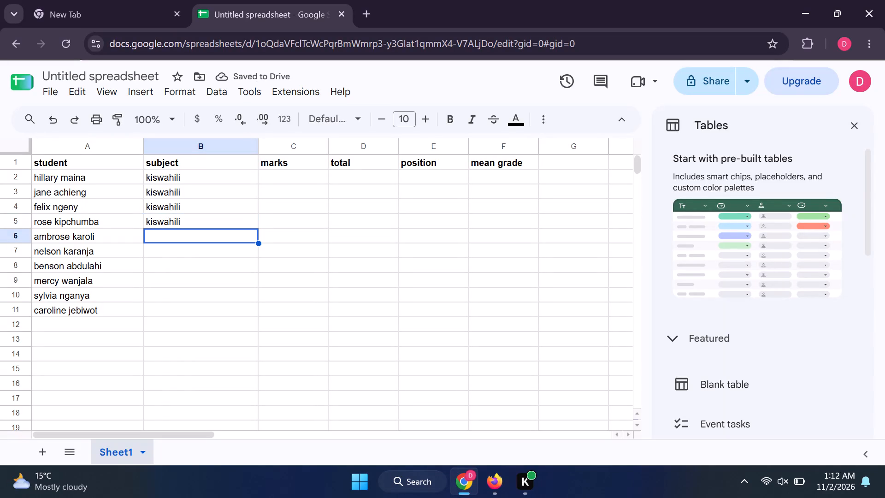
pyautogui.write('kiswa')
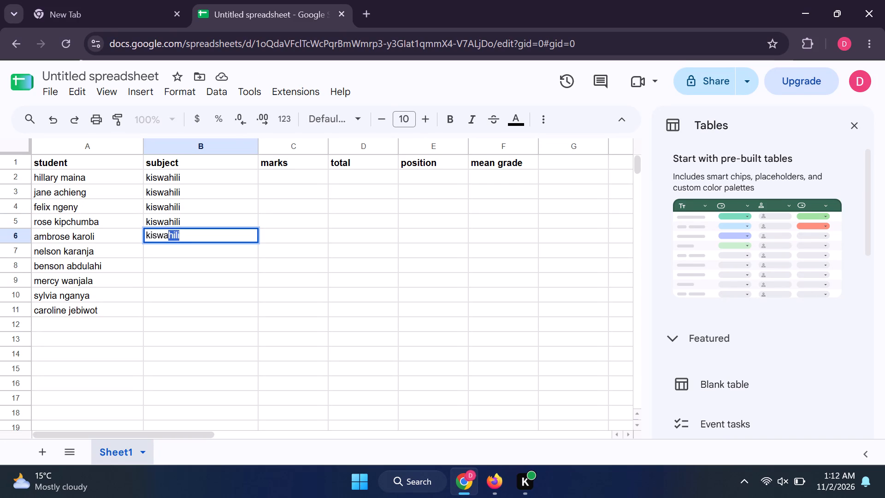
pyautogui.write('hili')
pyautogui.press('Return')
pyautogui.write('kiswa')
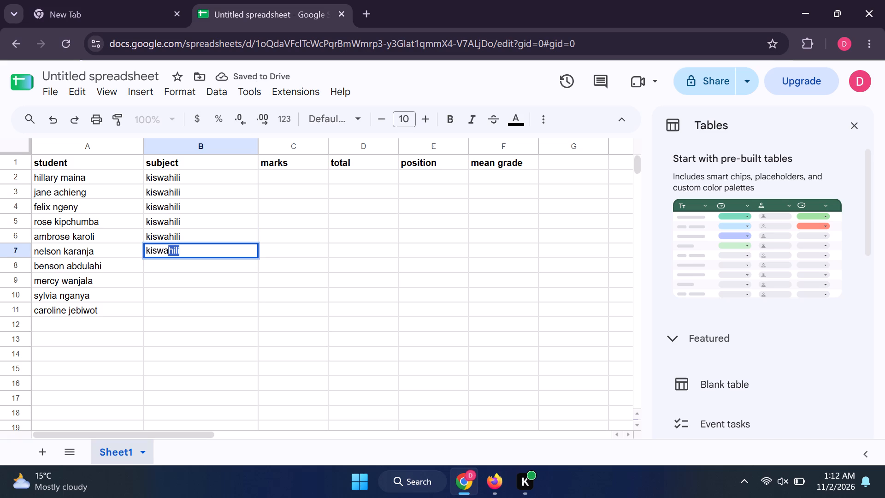
pyautogui.write('hili')
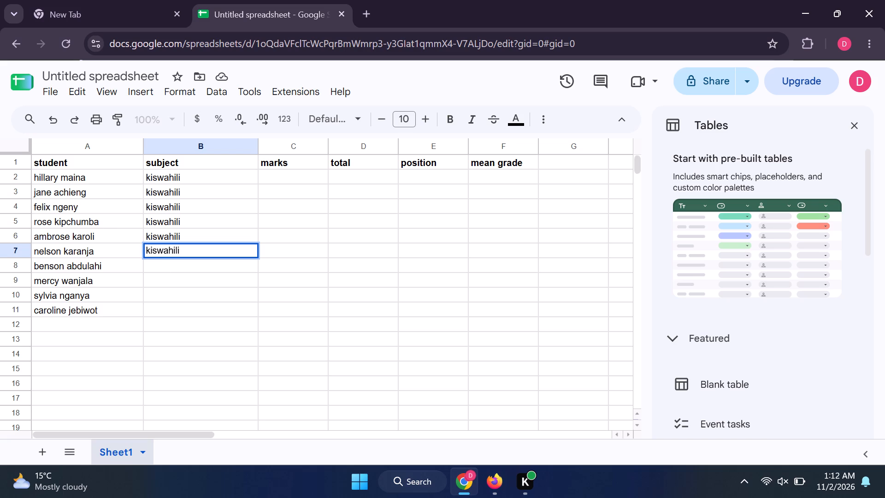
# Enter kiswahili as the subject for the last four students, in cells B8 to B11.
pyautogui.click(162, 268)
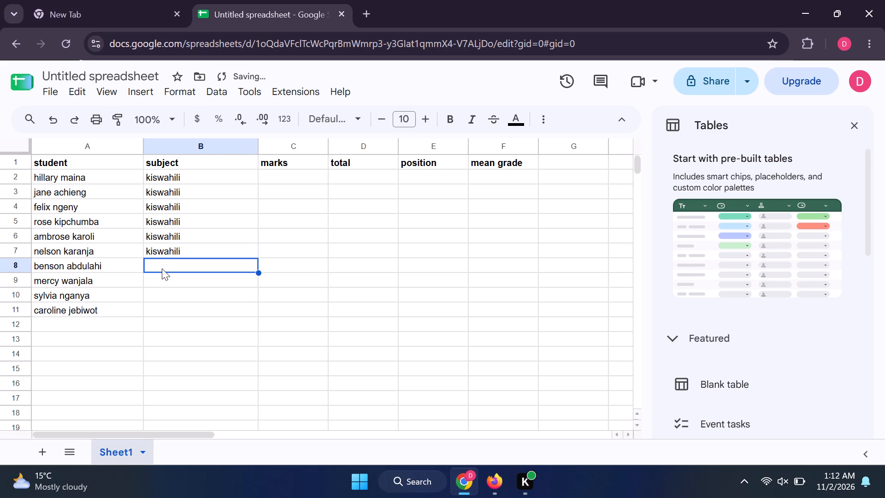
pyautogui.write('kiswahili')
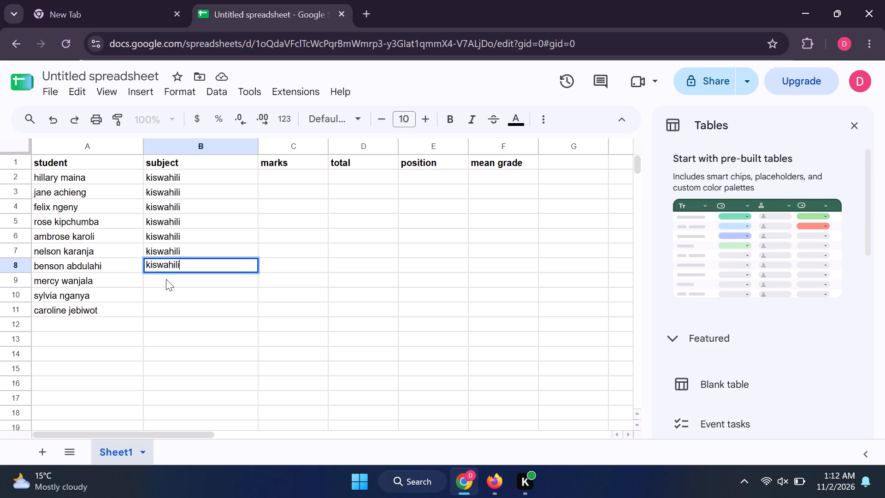
pyautogui.click(166, 283)
pyautogui.write('kiswahili')
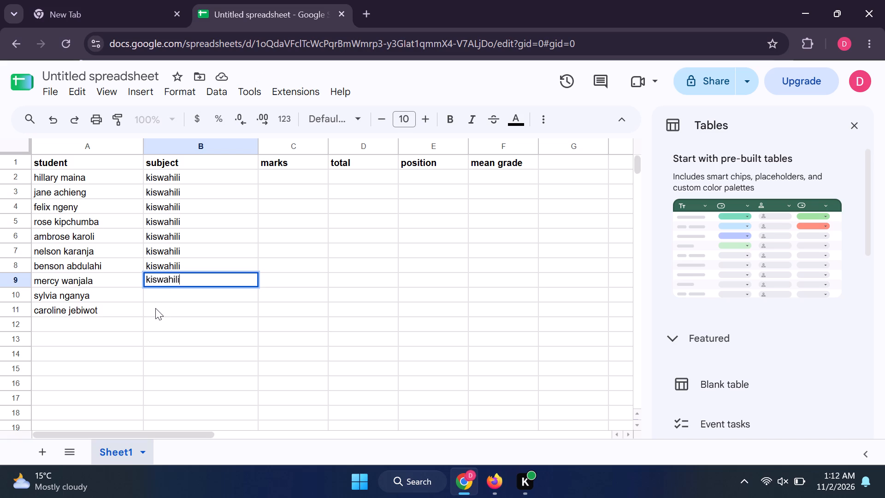
pyautogui.click(170, 297)
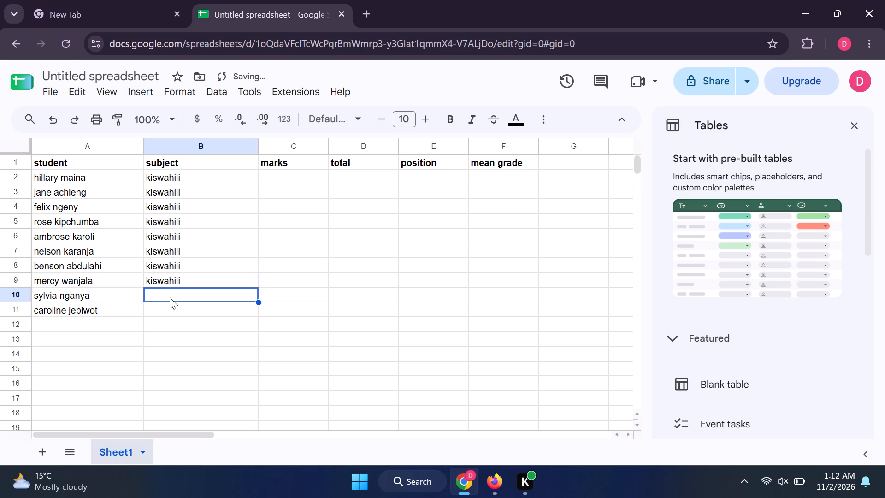
pyautogui.write('kiswa')
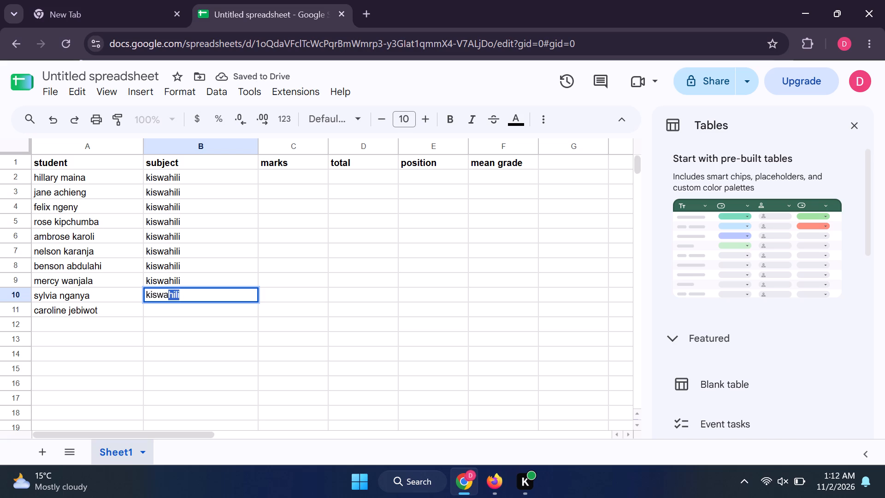
pyautogui.write('hili')
pyautogui.click(162, 311)
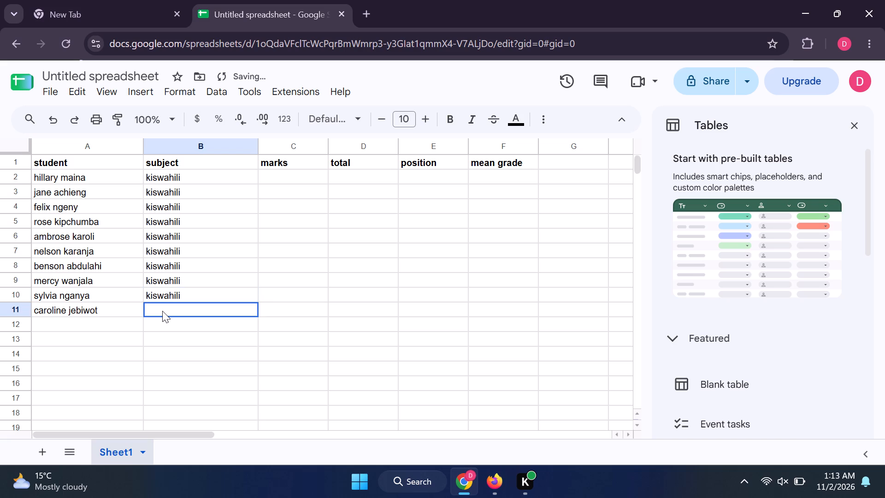
pyautogui.write('kiswa')
pyautogui.write('hili')
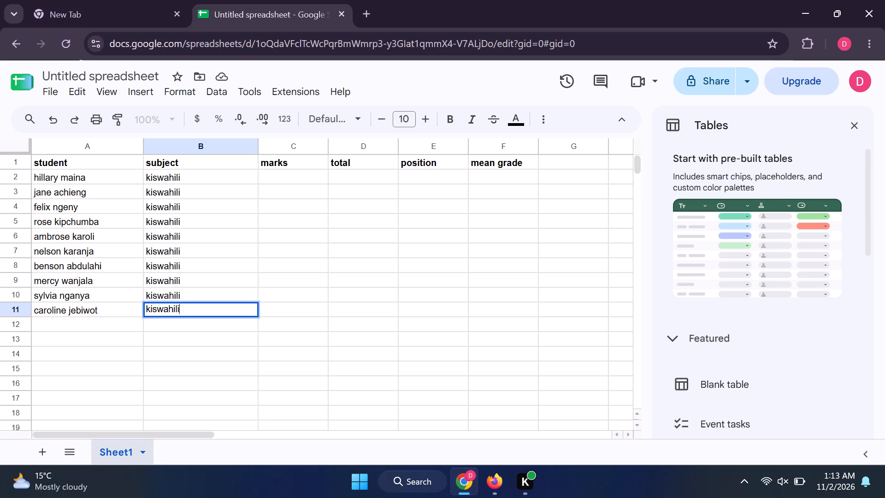
# Enter marks of 97, 95 and 89 for the first three students, in cells C2 to C4.
pyautogui.click(285, 176)
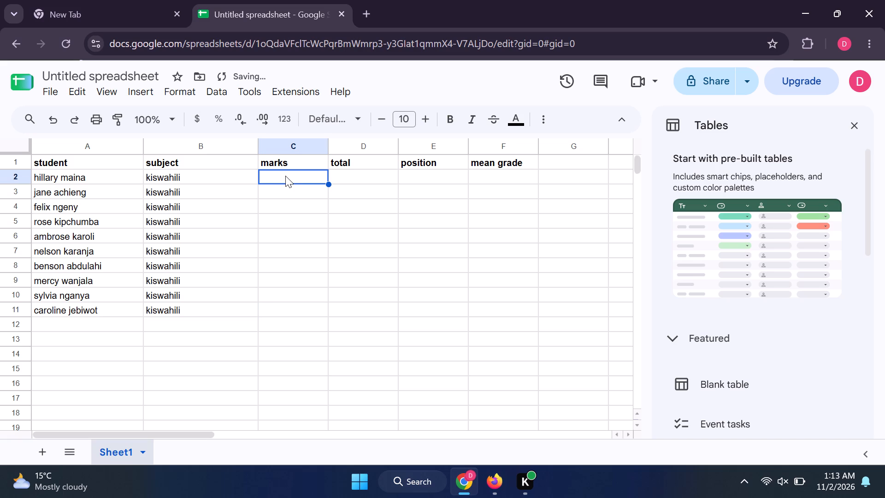
pyautogui.write('97')
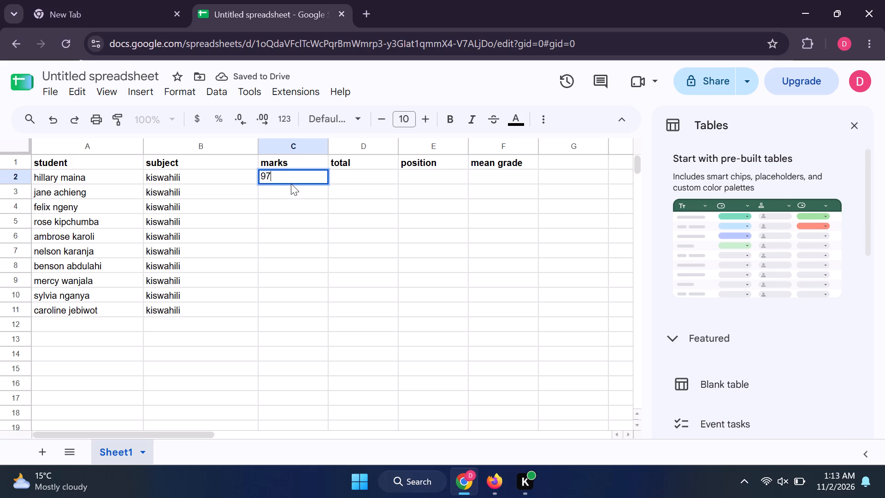
pyautogui.click(291, 184)
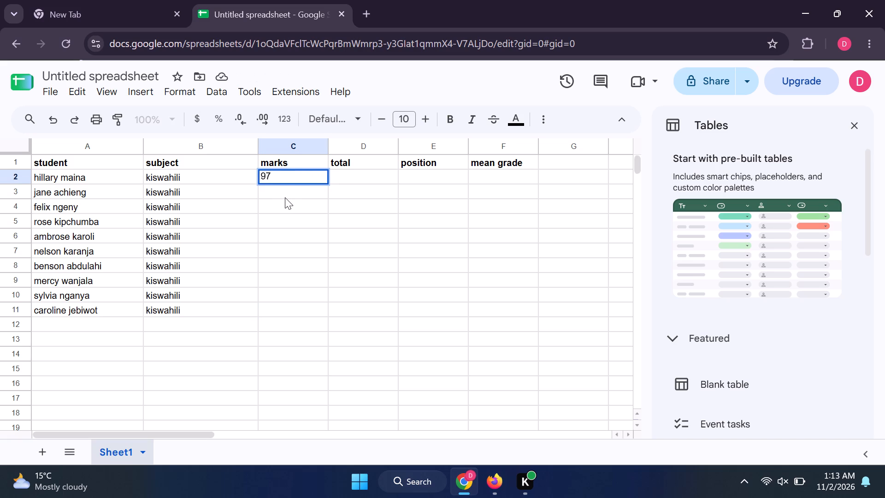
pyautogui.click(285, 197)
pyautogui.press('9')
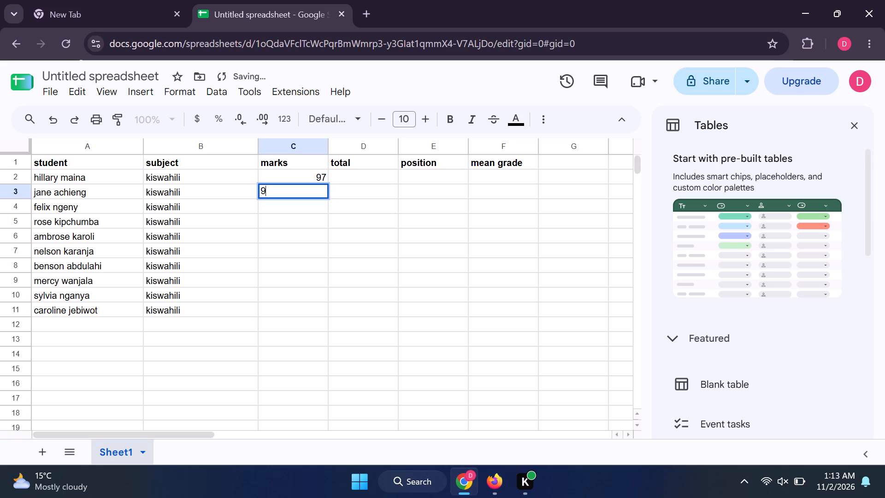
pyautogui.press('5')
pyautogui.click(275, 210)
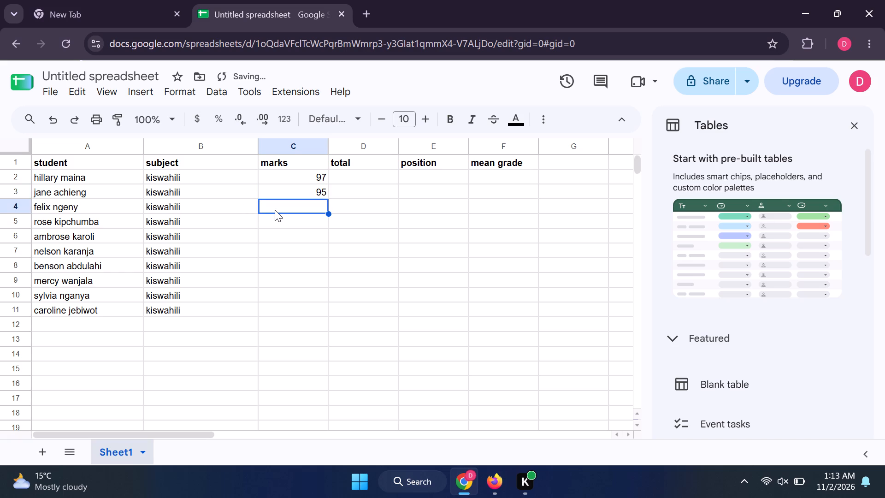
pyautogui.write('89')
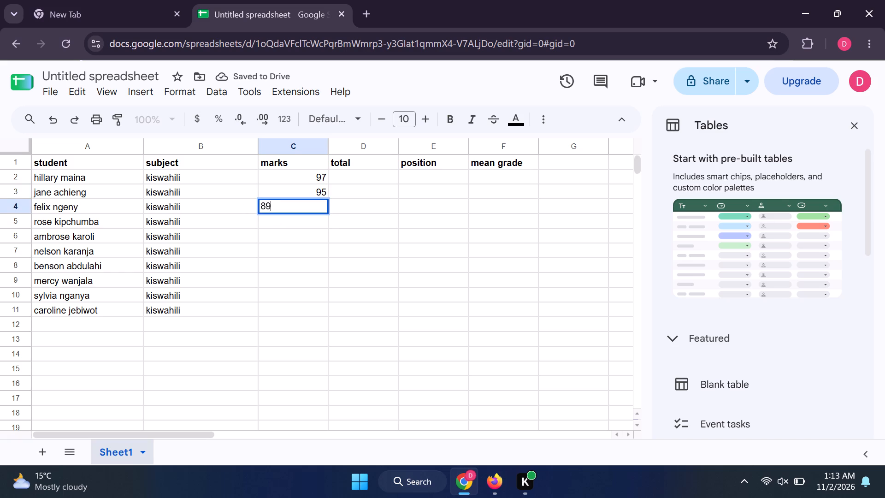
pyautogui.press('Return')
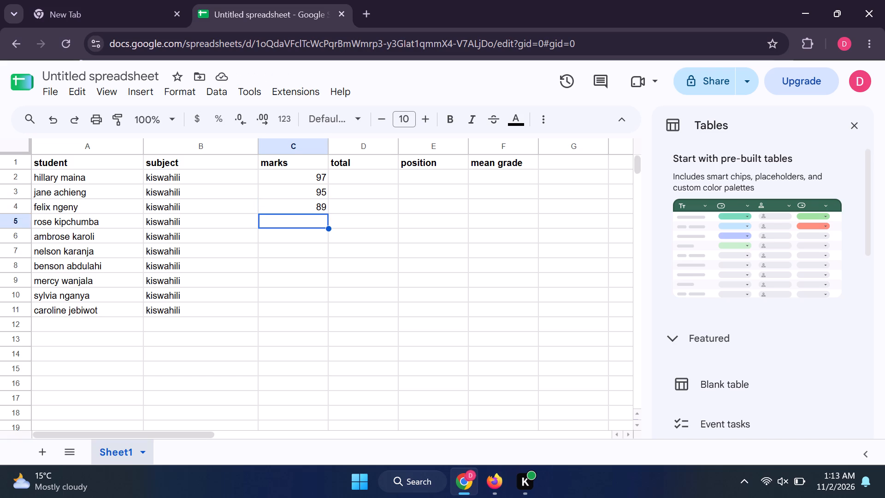
# Enter marks of 87, 86, 84 and 83 for the fourth through seventh students, in cells C5 to C8.
pyautogui.press('8')
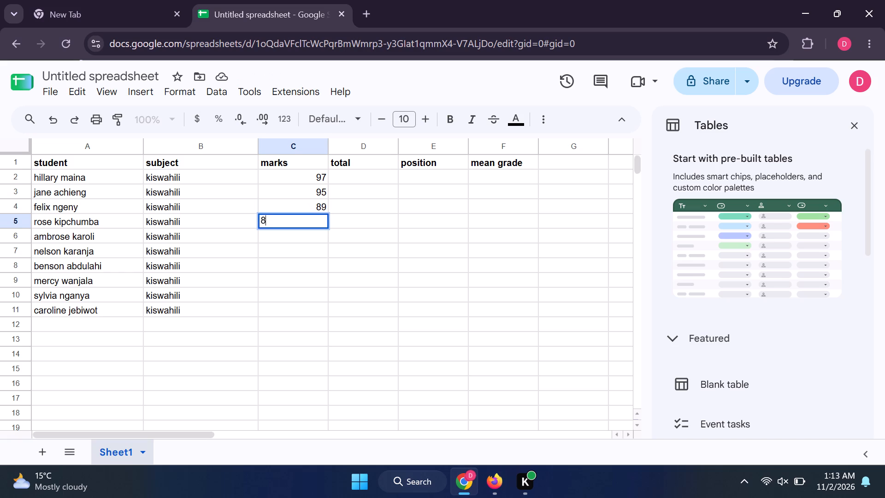
pyautogui.press('7')
pyautogui.press('Return')
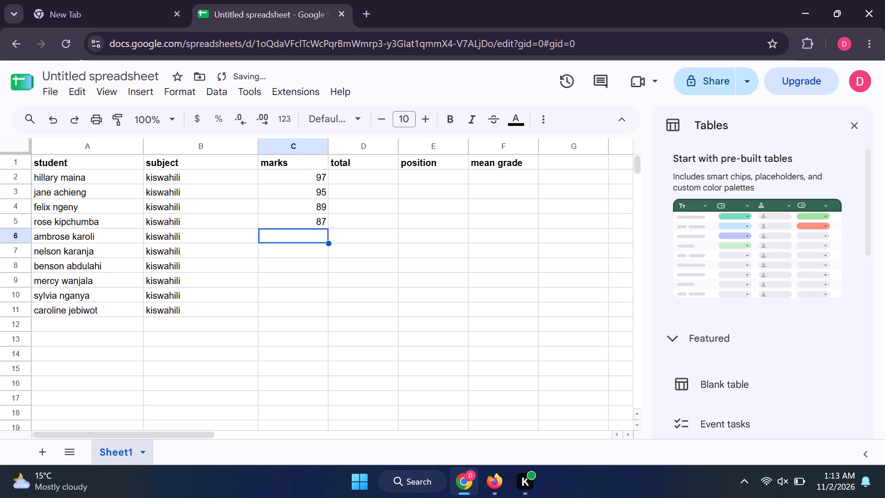
pyautogui.write('86')
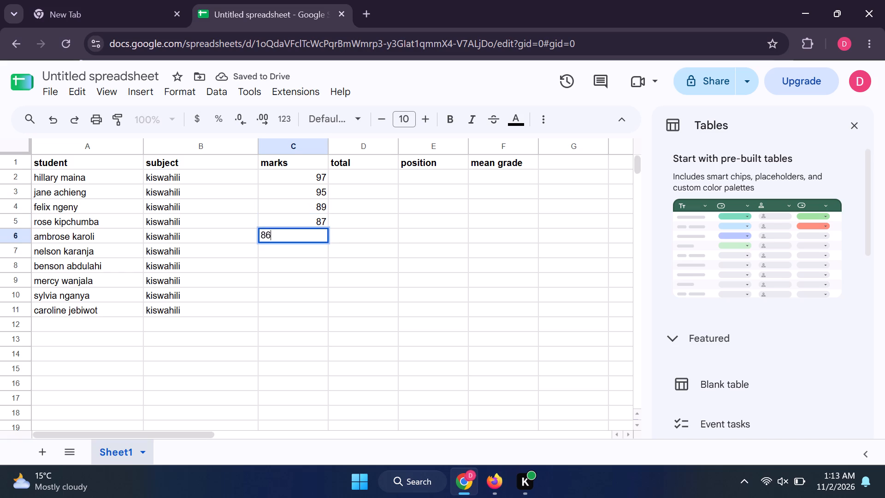
pyautogui.press('Return')
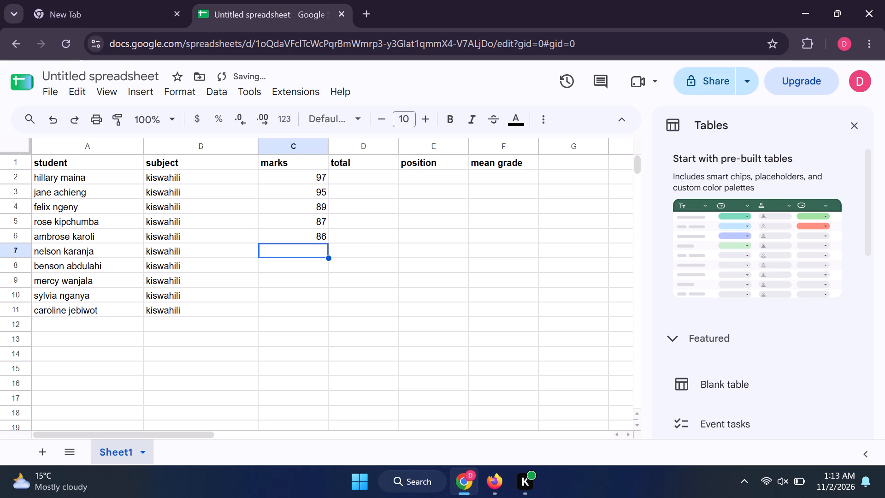
pyautogui.press('8')
pyautogui.press('4')
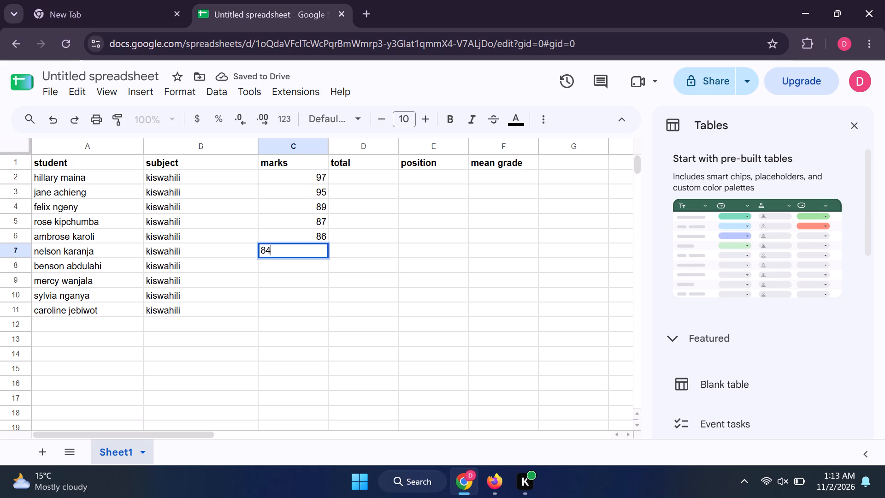
pyautogui.press('Return')
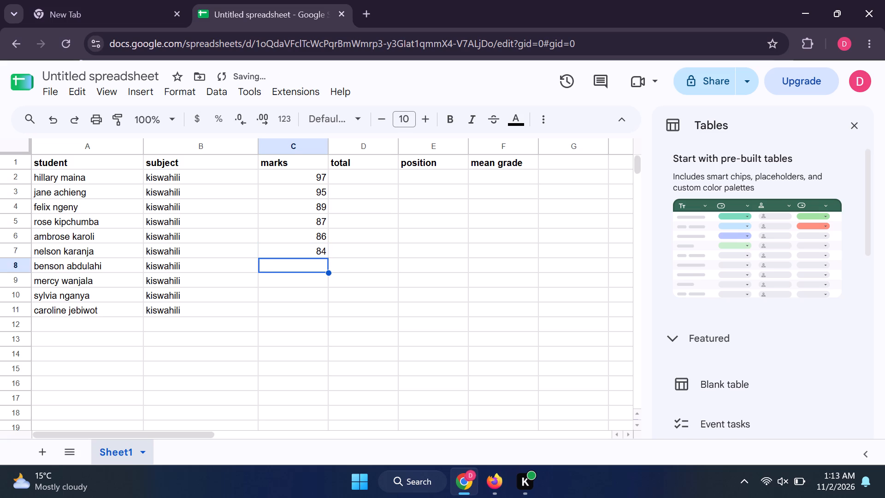
pyautogui.press('8')
pyautogui.press('3')
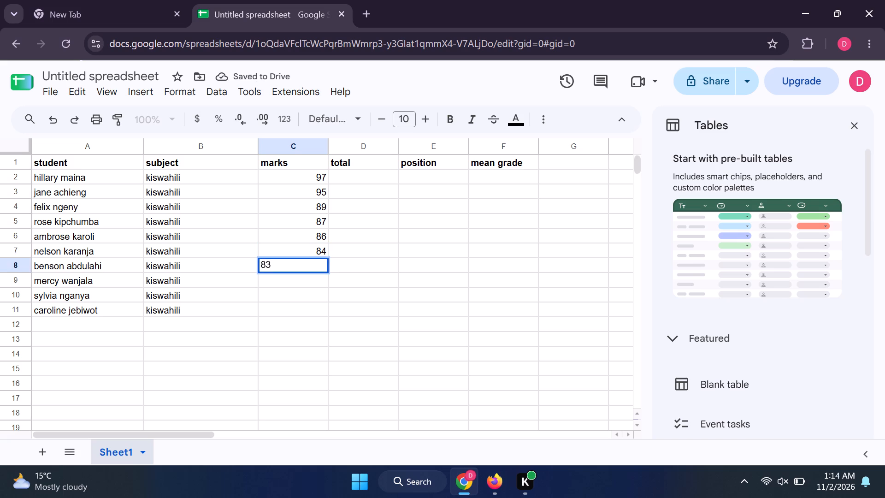
pyautogui.press('Return')
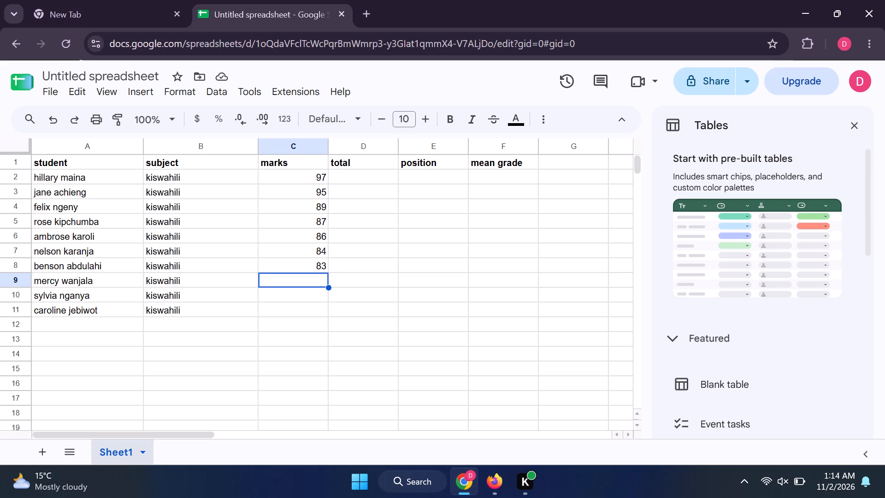
# Enter marks of 81, 79 and 75 for the last three students, in cells C9 to C11.
pyautogui.write('81')
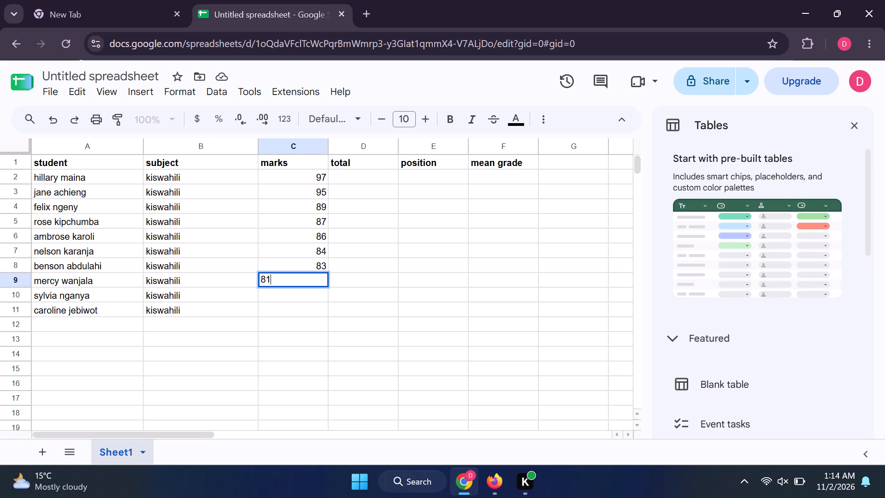
pyautogui.press('Return')
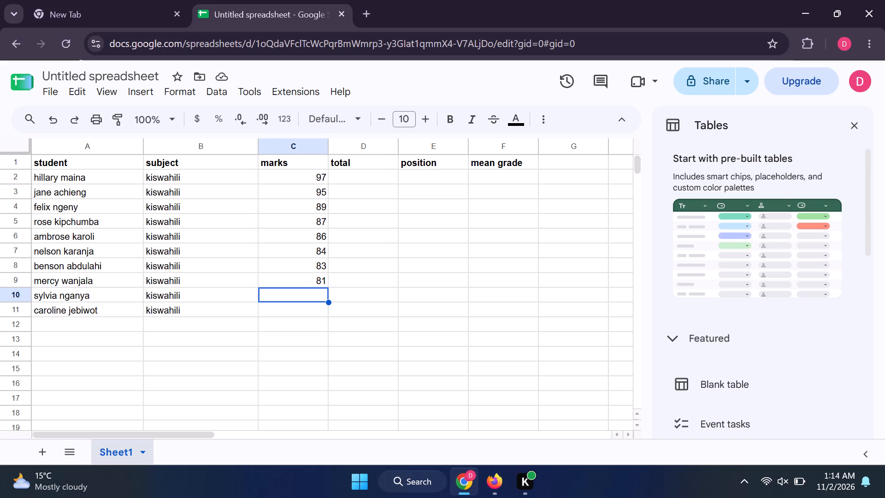
pyautogui.write('79')
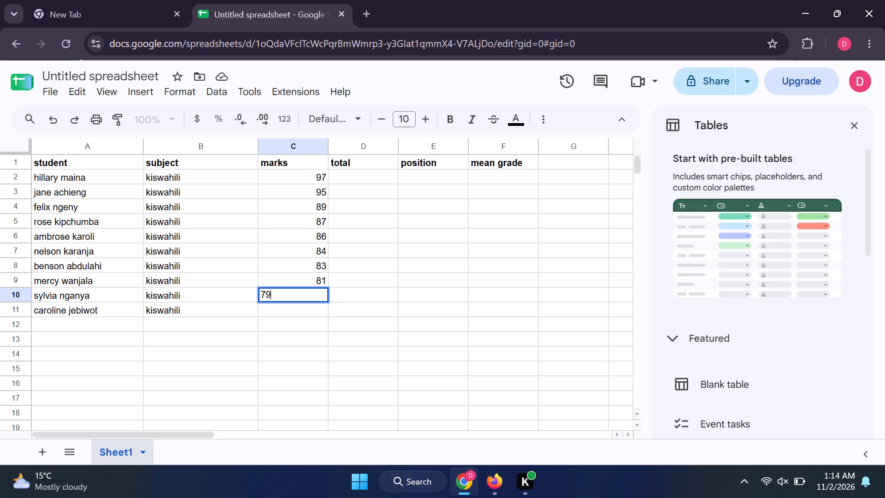
pyautogui.press('Return')
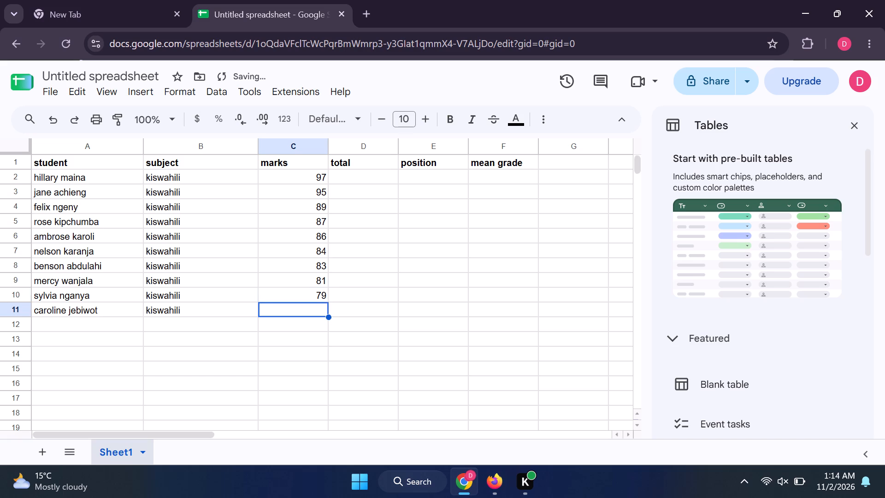
pyautogui.press('7')
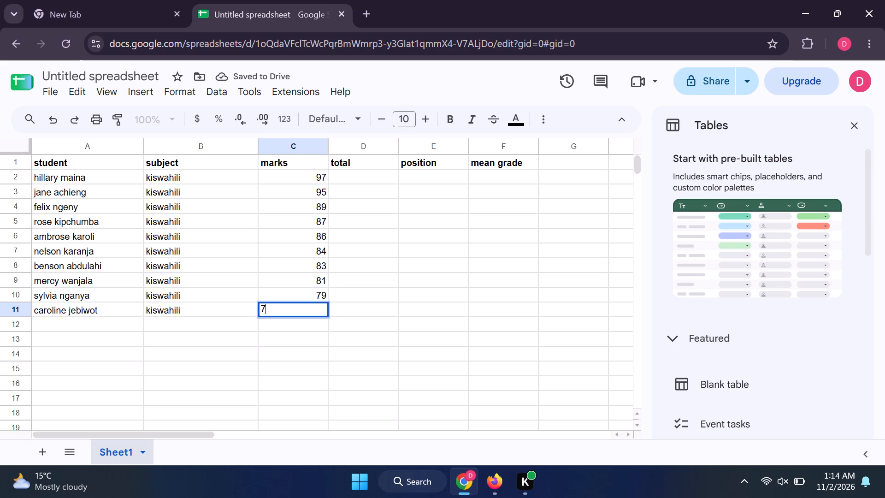
pyautogui.press('5')
pyautogui.press('Return')
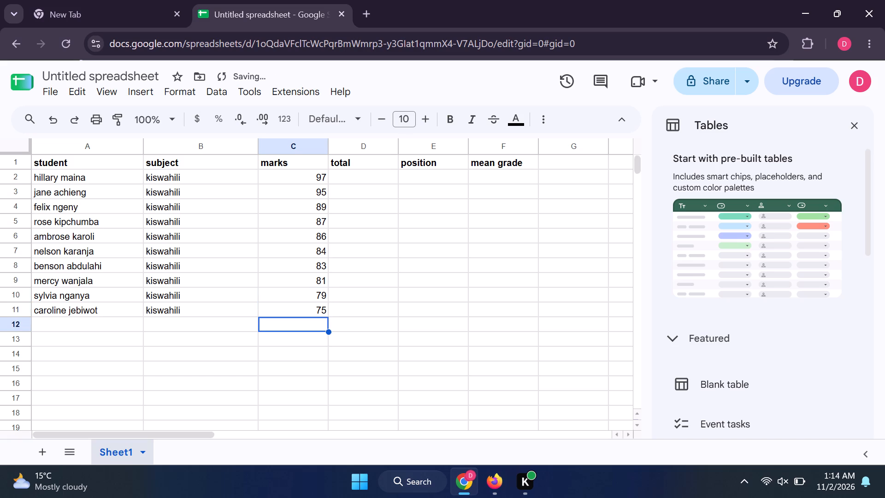
# Enter positions 1, 2, 3 and 4 for the first four students, in cells E2 to E5.
pyautogui.click(415, 178)
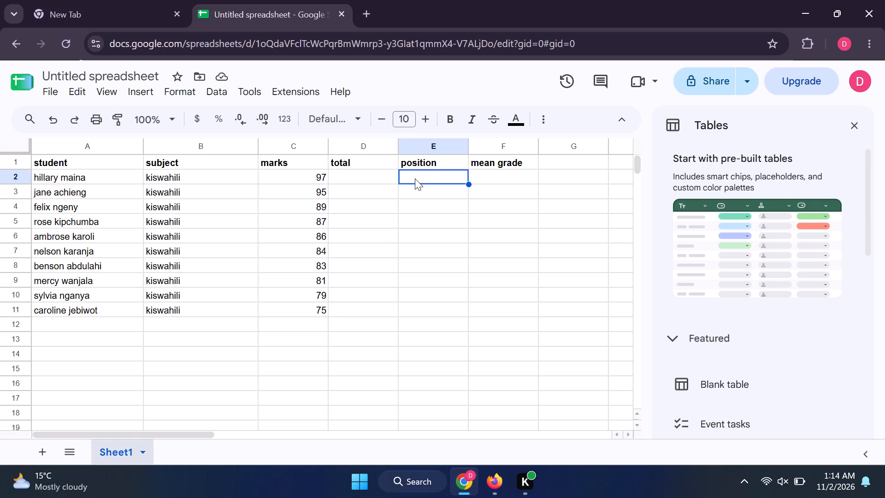
pyautogui.write('67')
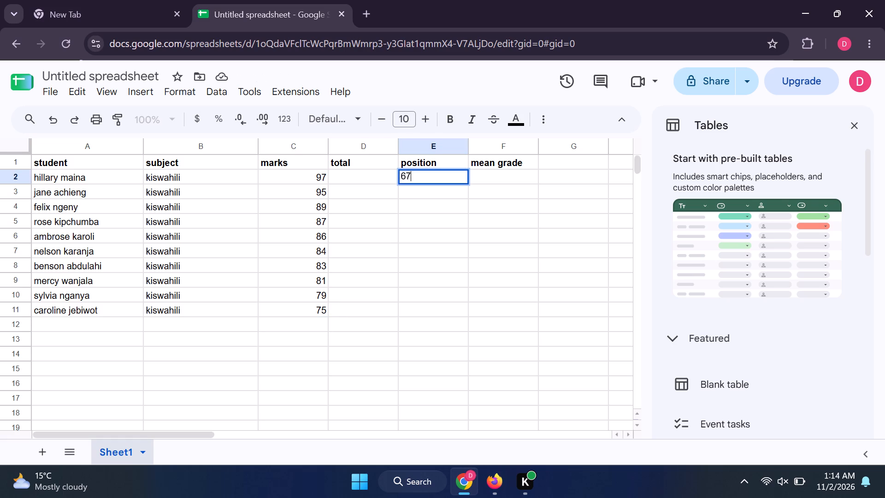
pyautogui.press('BackSpace')
pyautogui.press('BackSpace')
pyautogui.press('1')
pyautogui.press('Return')
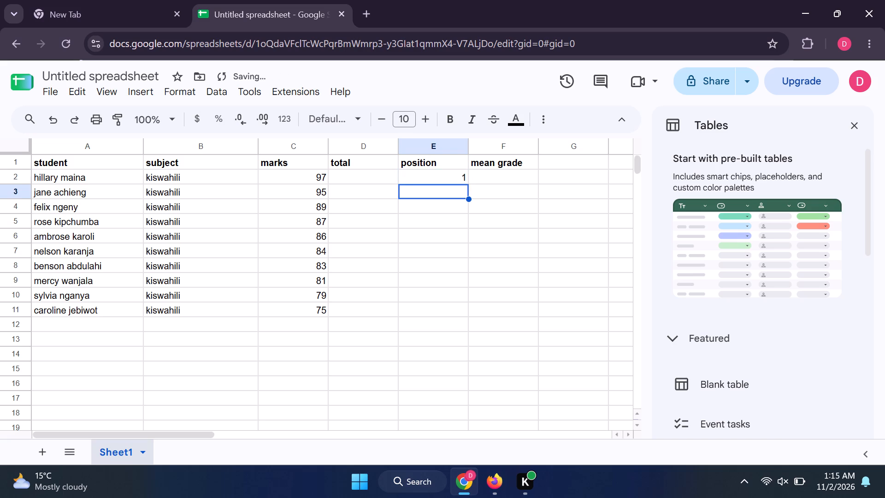
pyautogui.press('2')
pyautogui.press('Return')
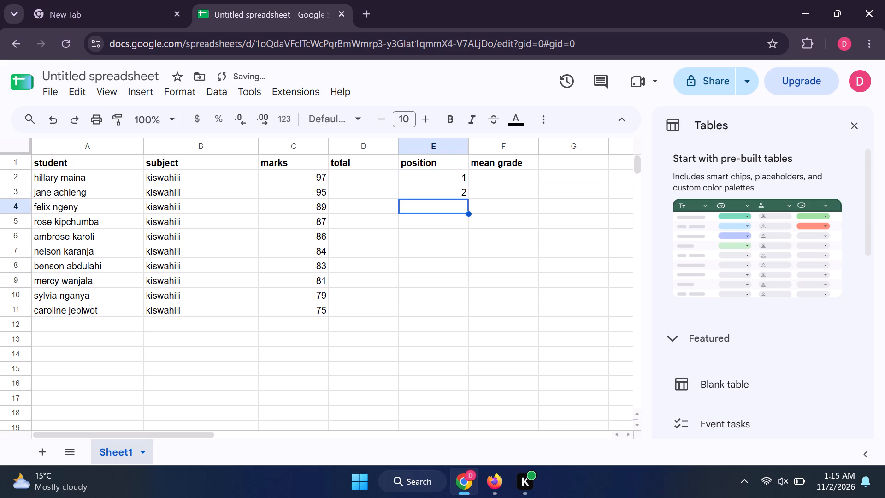
pyautogui.press('3')
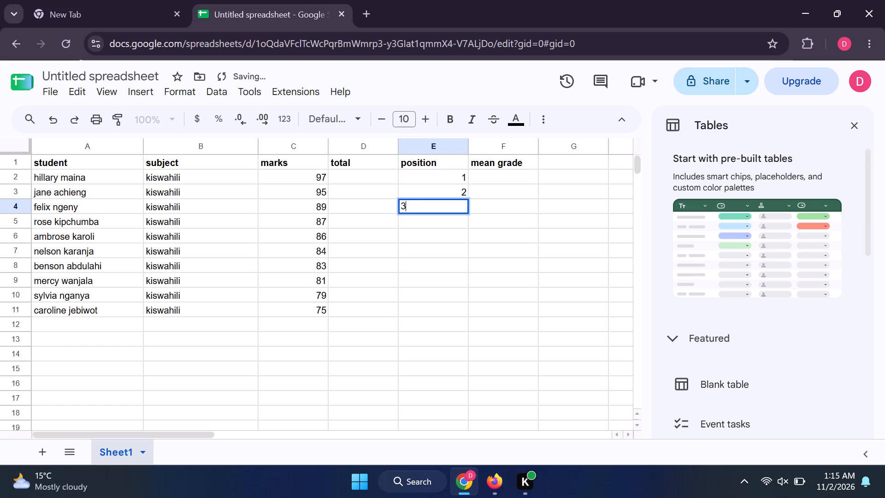
pyautogui.press('Return')
pyautogui.press('4')
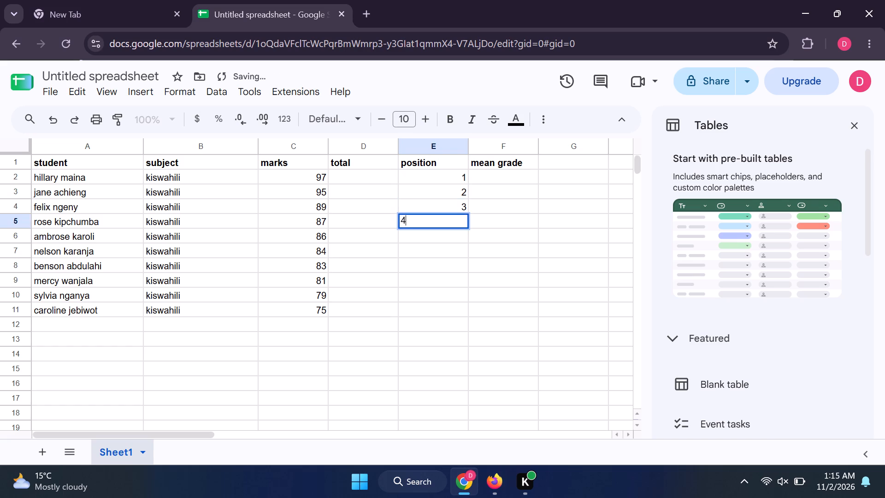
pyautogui.press('Return')
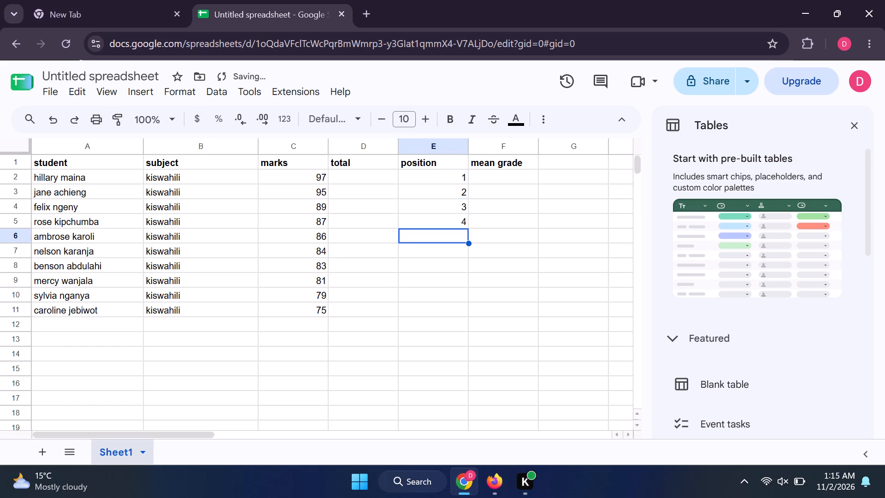
# Enter positions 5 through 10 for the remaining six students, in cells E6 to E11.
pyautogui.press('5')
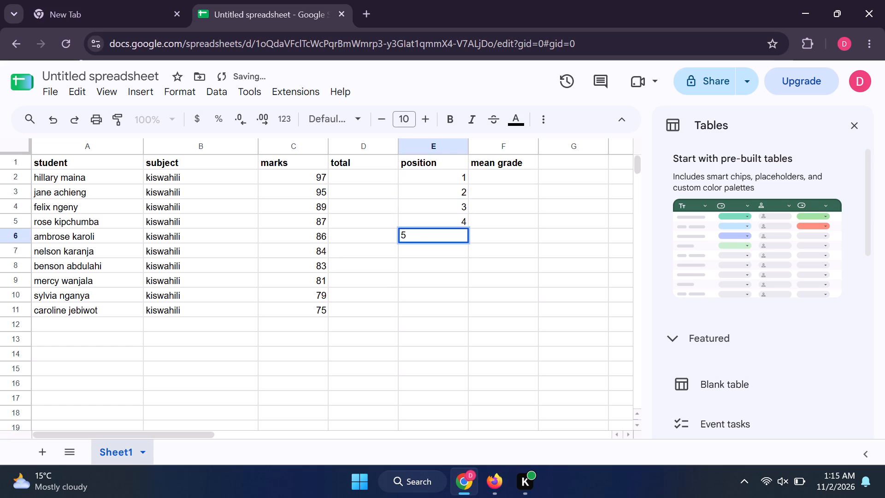
pyautogui.press('Return')
pyautogui.press('6')
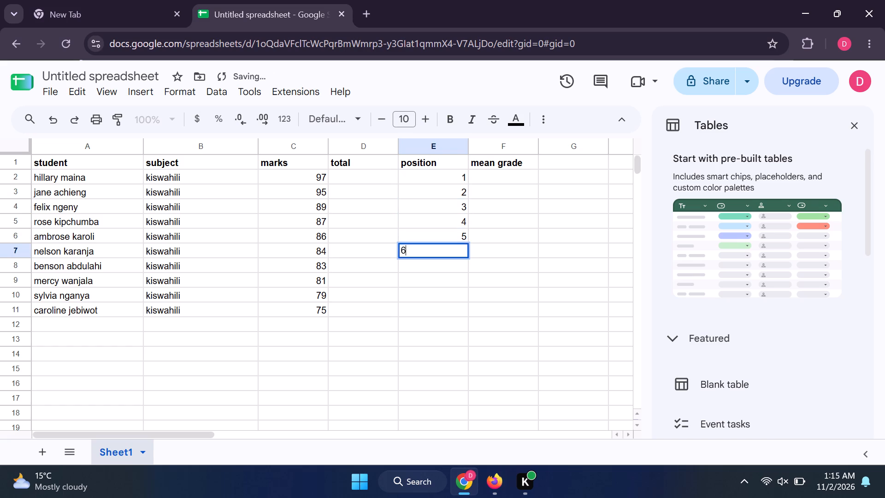
pyautogui.press('Return')
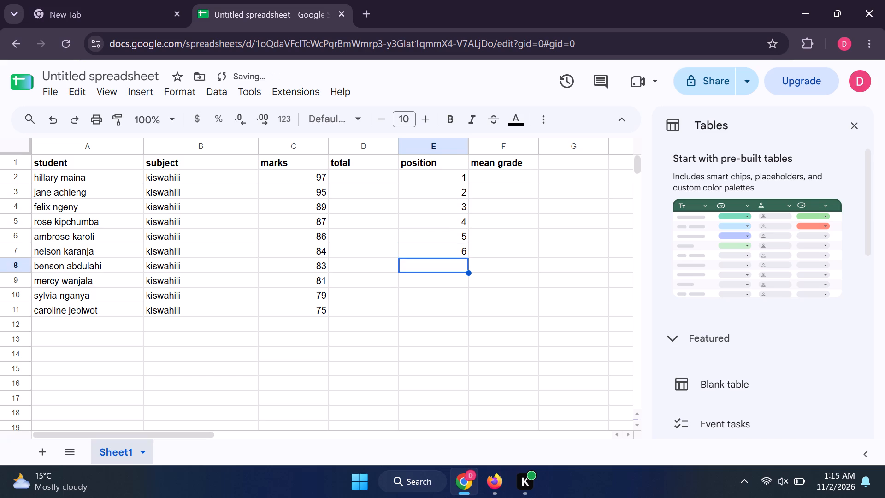
pyautogui.press('7')
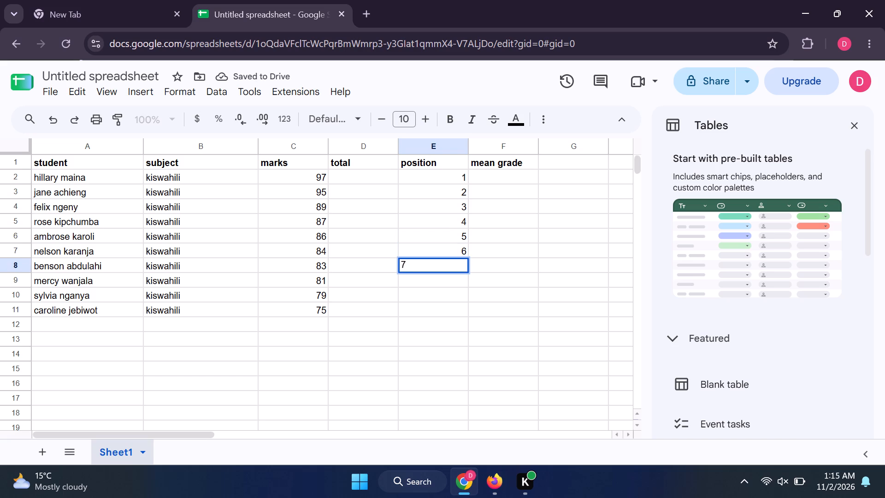
pyautogui.press('Return')
pyautogui.press('8')
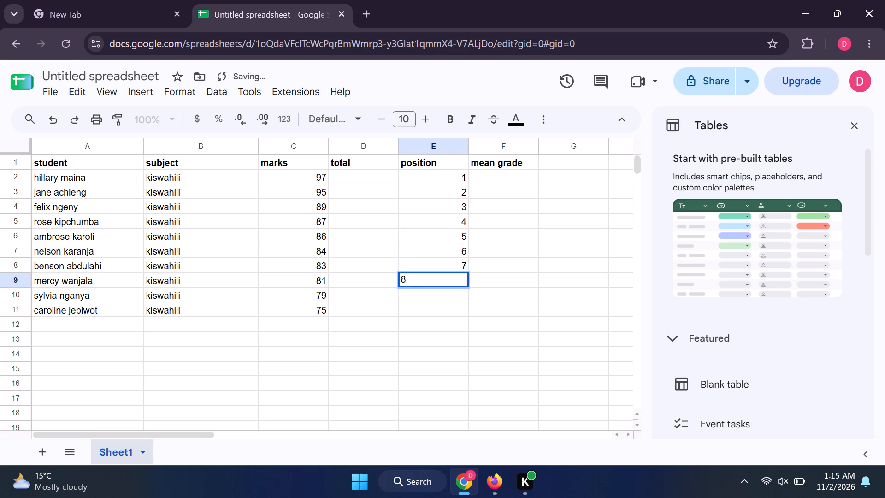
pyautogui.press('Return')
pyautogui.press('9')
pyautogui.press('Return')
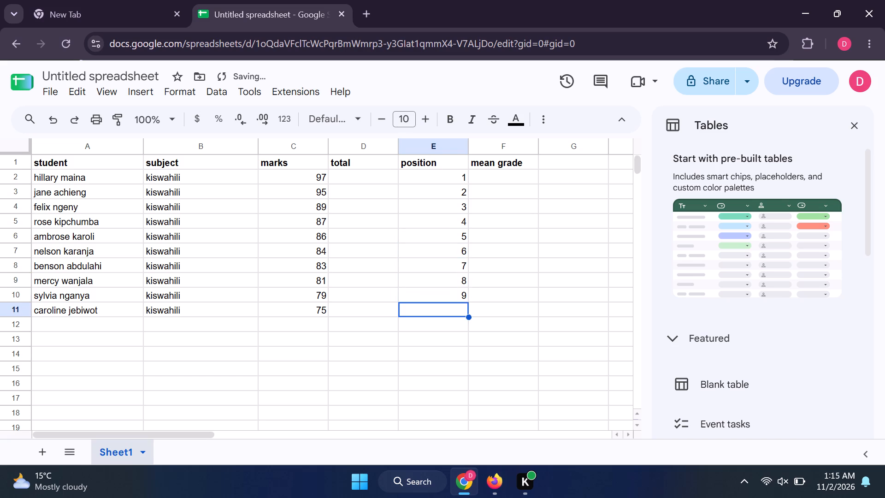
pyautogui.press('1')
pyautogui.press('0')
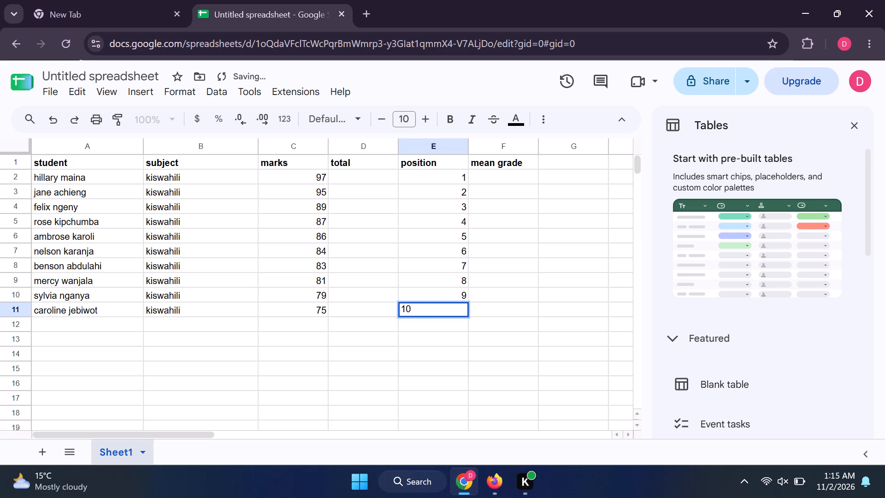
pyautogui.press('Return')
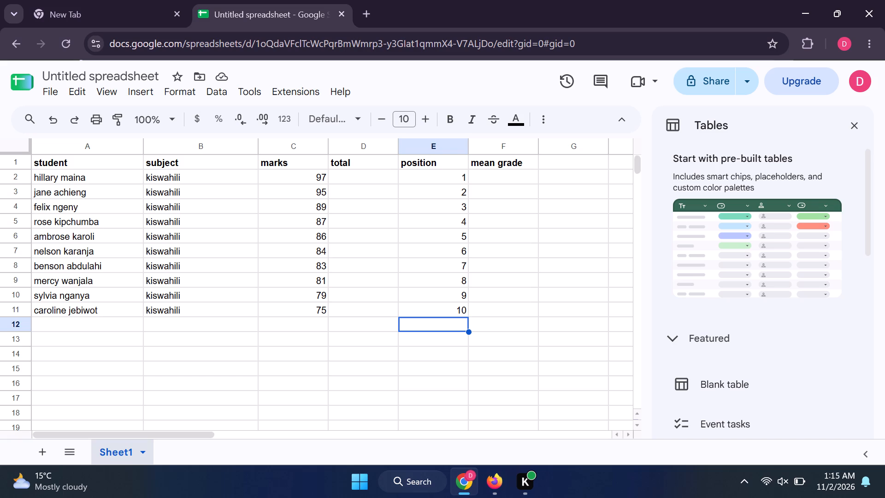
# Enter a mean grade of A for the first five students, in cells F2 to F6.
pyautogui.click(493, 183)
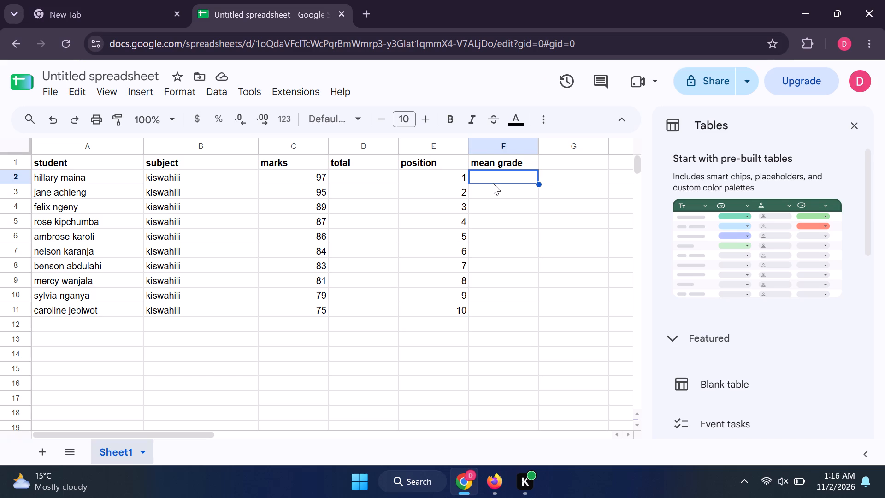
pyautogui.press('a')
pyautogui.press('Return')
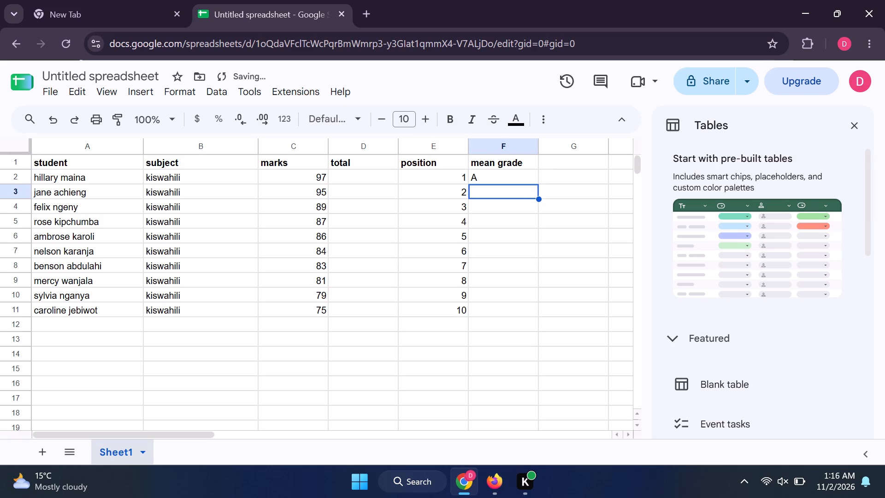
pyautogui.press('a')
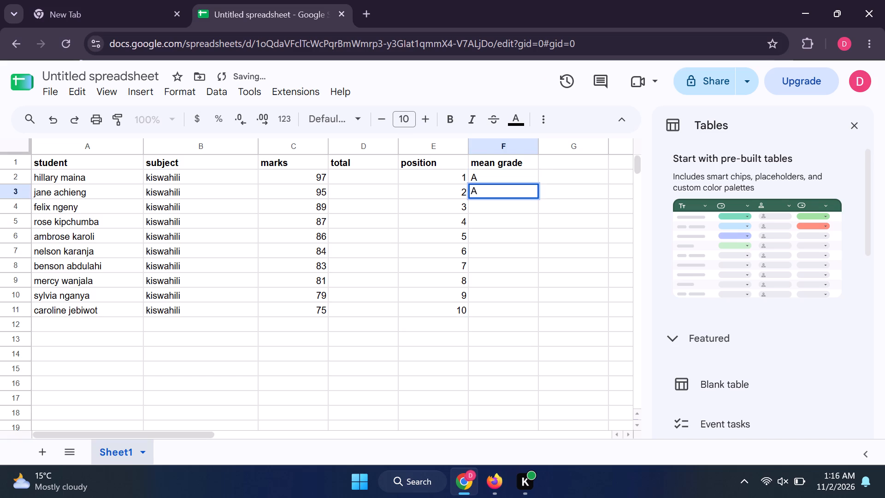
pyautogui.press('Return')
pyautogui.press('a')
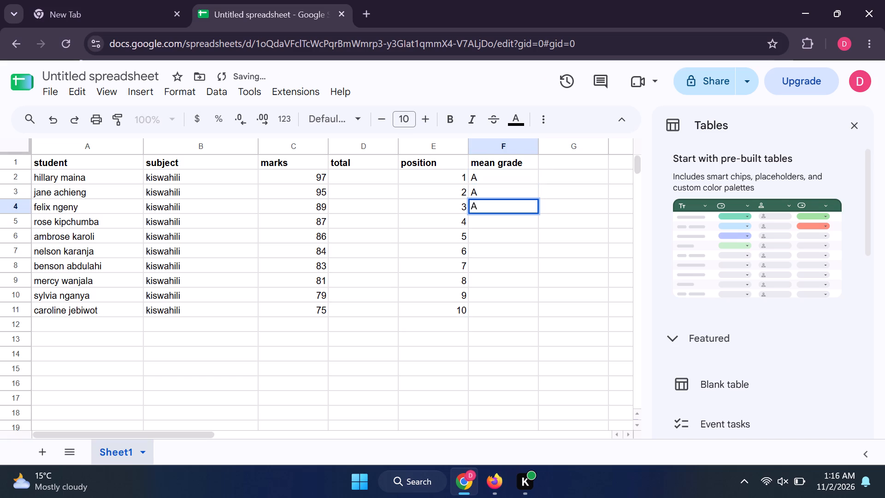
pyautogui.press('Return')
pyautogui.press('a')
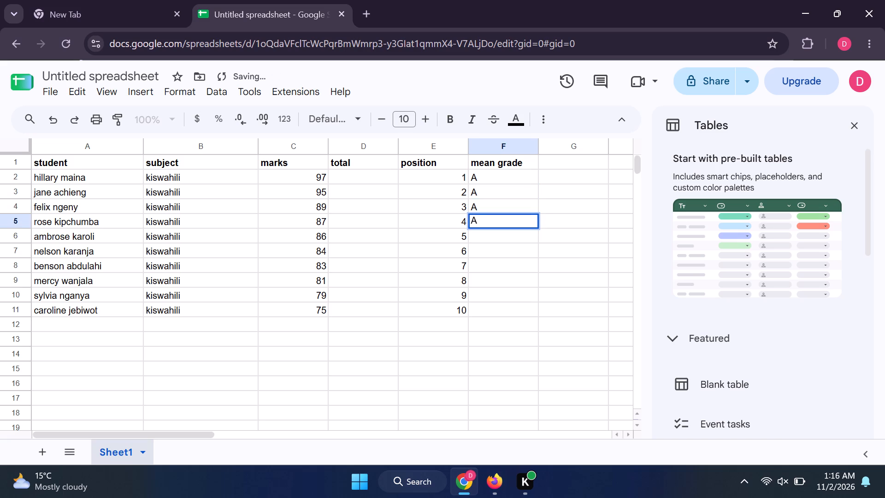
pyautogui.press('Return')
pyautogui.press('a')
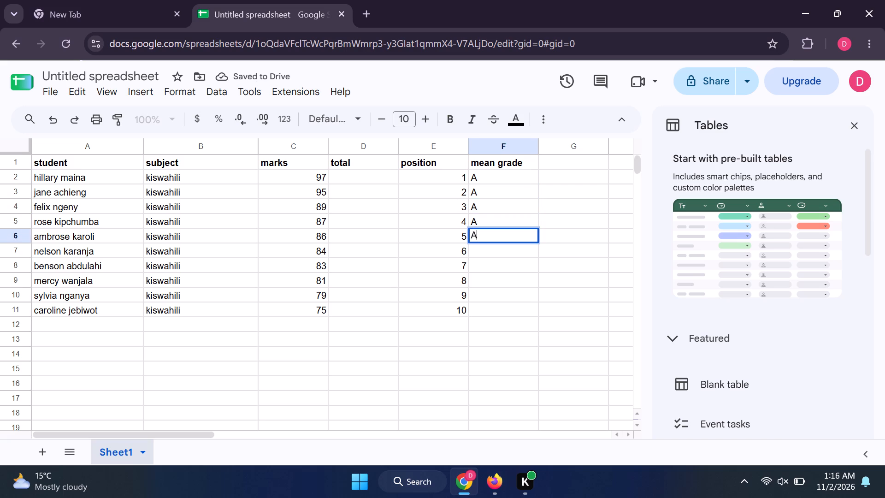
pyautogui.press('Return')
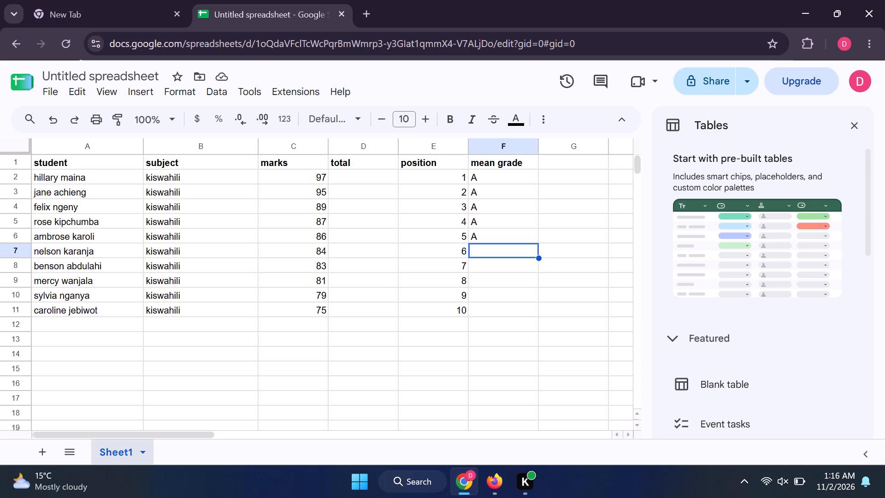
# Enter a mean grade of A for the sixth through eighth students, in cells F7 to F9.
pyautogui.press('a')
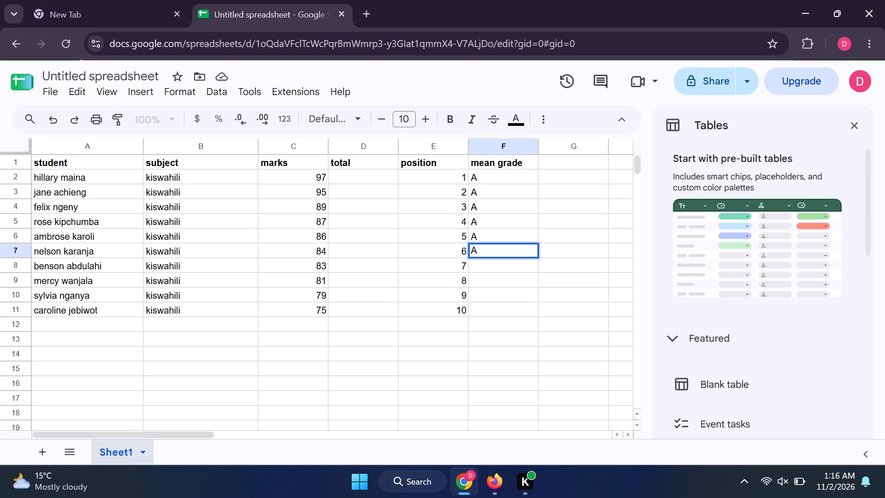
pyautogui.press('Return')
pyautogui.press('a')
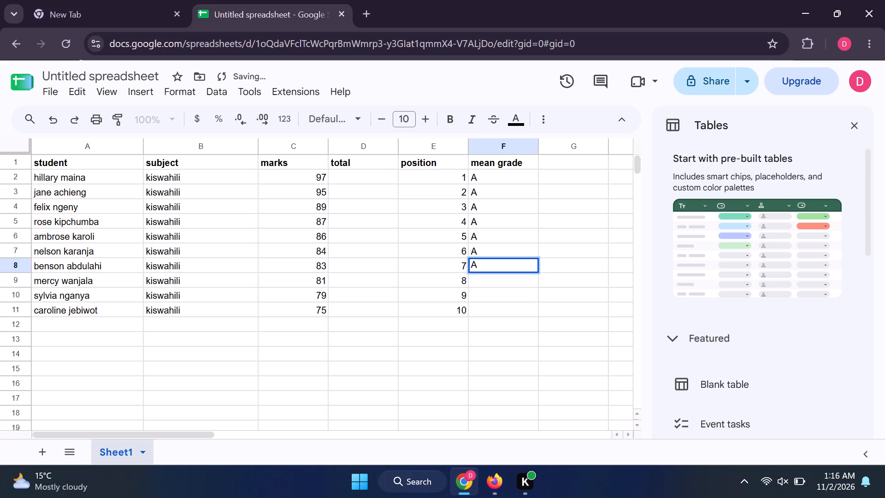
pyautogui.press('Return')
pyautogui.press('a')
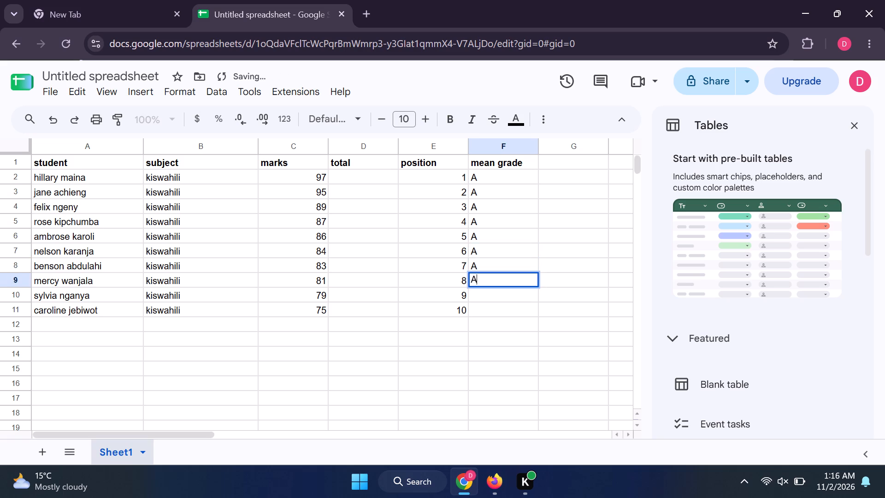
pyautogui.press('Return')
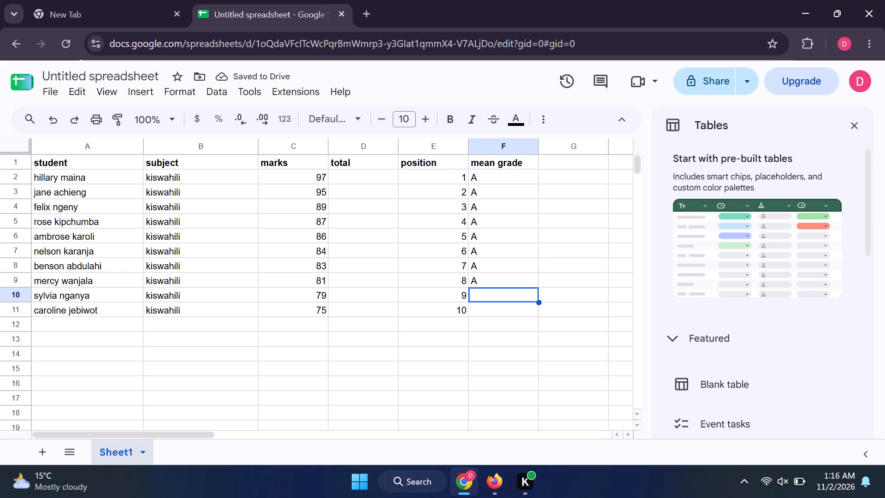
# Enter a mean grade of A- for the last two students, in cells F10 and F11.
pyautogui.press('a')
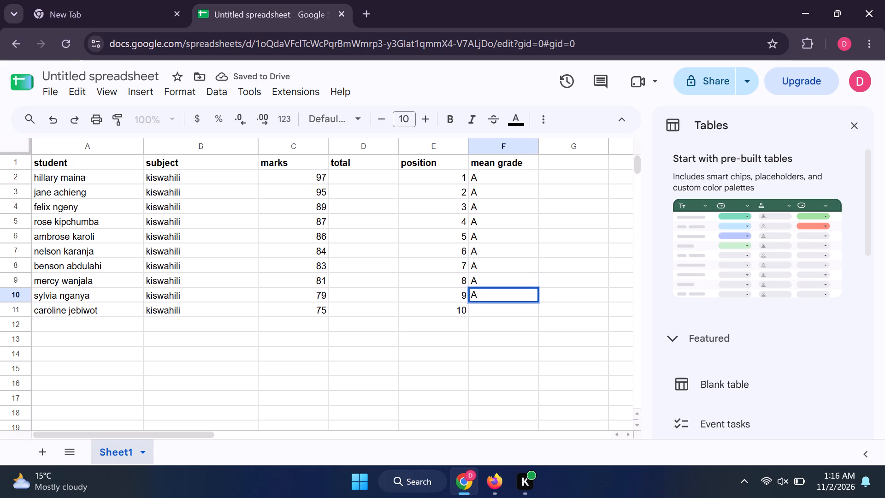
pyautogui.press('-')
pyautogui.click(473, 312)
pyautogui.press('a')
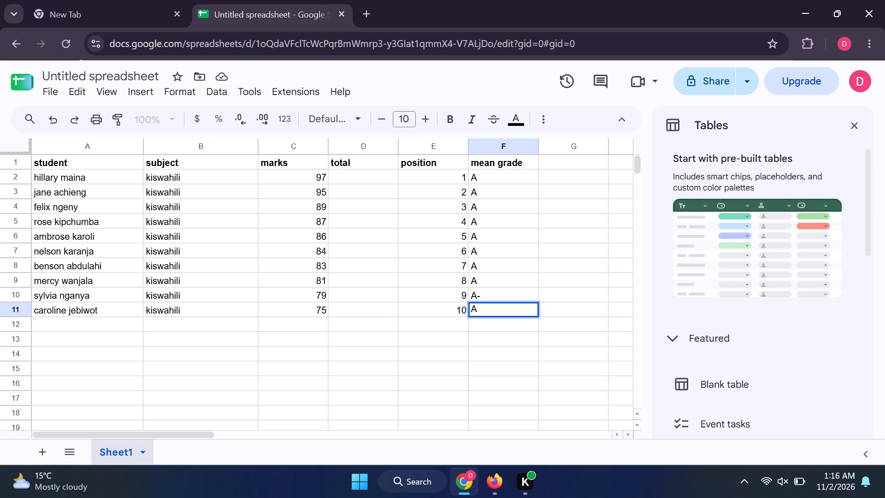
pyautogui.press('-')
pyautogui.click(551, 376)
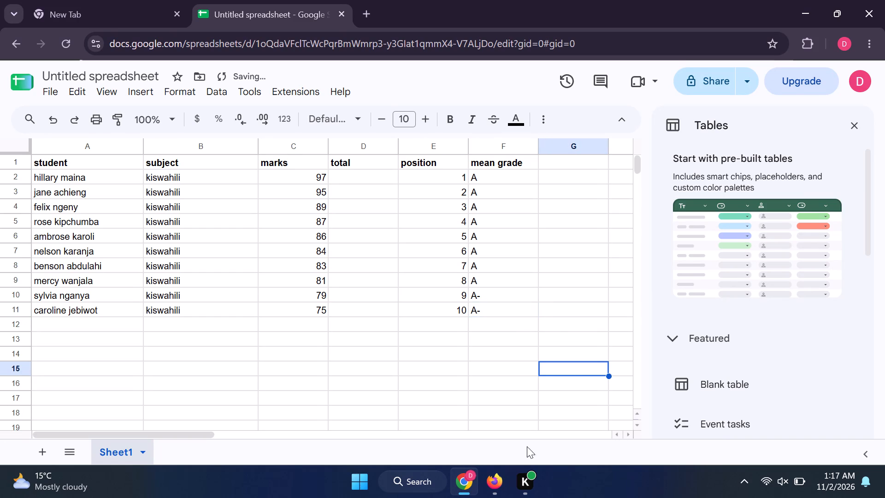
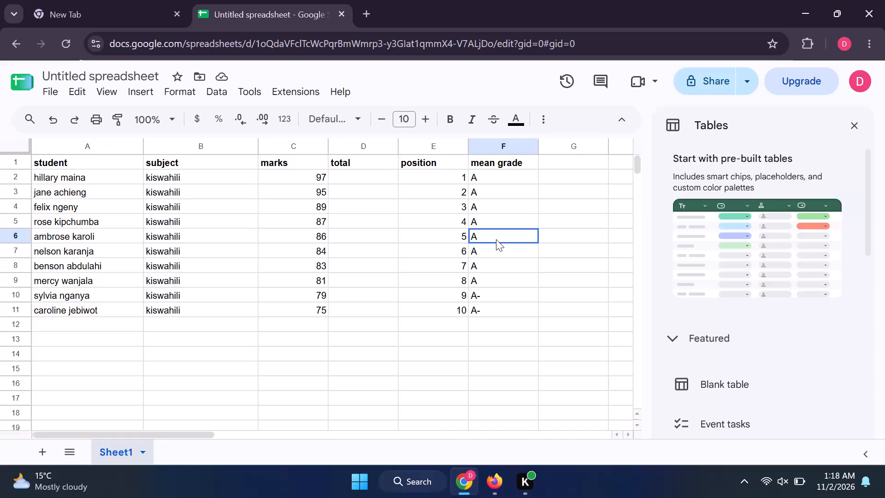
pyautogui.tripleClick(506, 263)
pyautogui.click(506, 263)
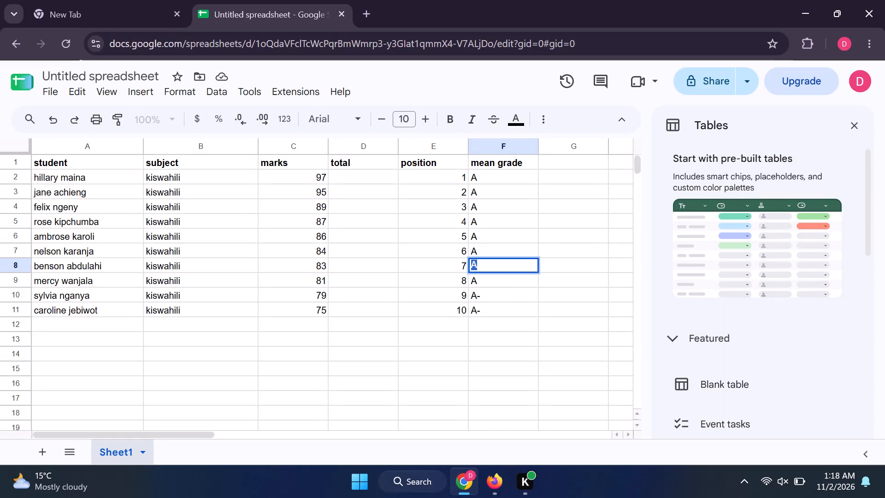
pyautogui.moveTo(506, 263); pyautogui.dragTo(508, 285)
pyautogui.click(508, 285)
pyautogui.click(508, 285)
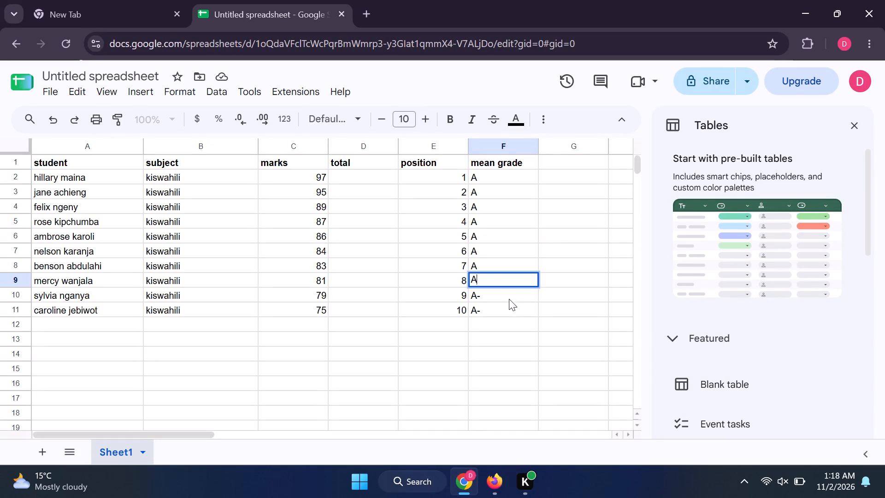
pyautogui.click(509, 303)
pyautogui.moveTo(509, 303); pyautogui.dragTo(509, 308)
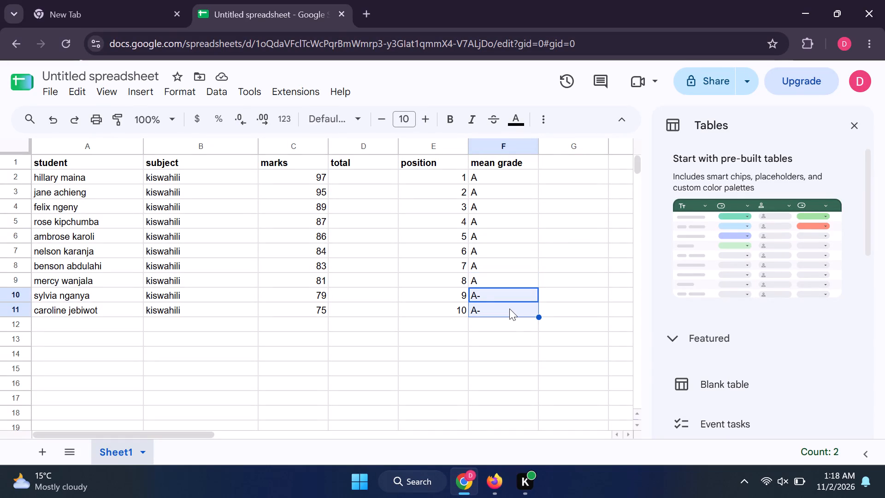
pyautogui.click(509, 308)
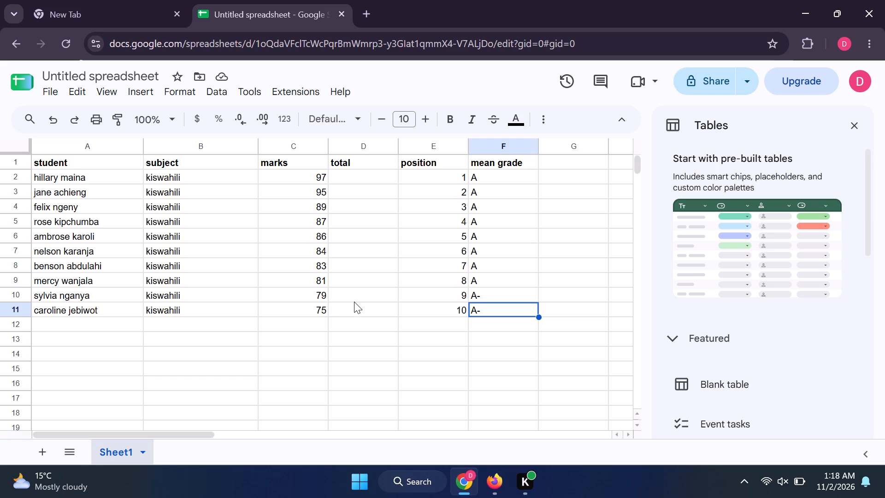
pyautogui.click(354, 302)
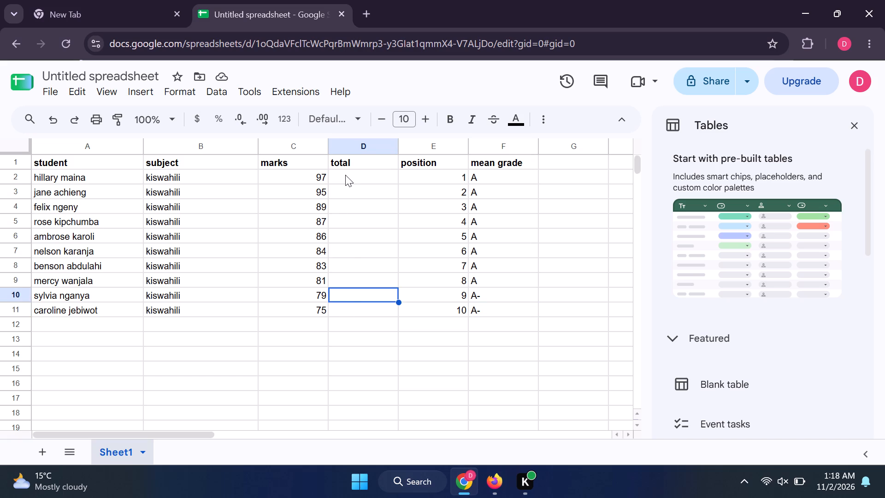
# Enter totals of 451, 443 and 432 for the first three students, in cells D2 to D4.
pyautogui.click(345, 175)
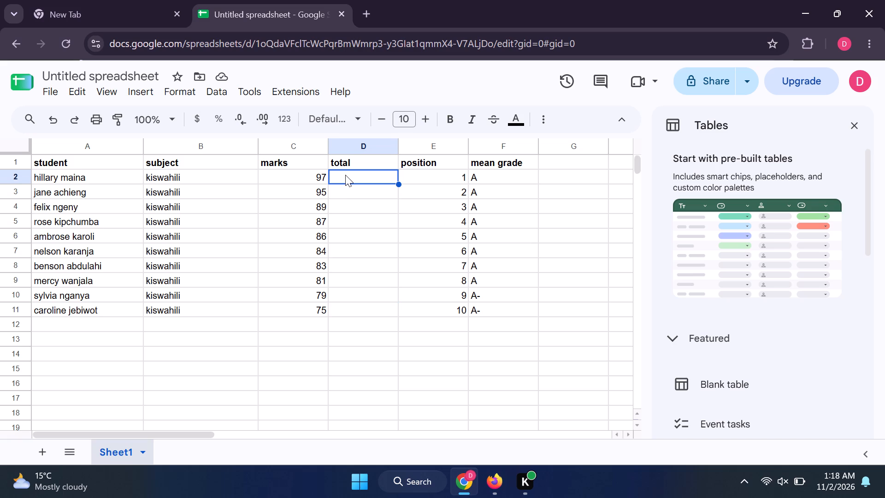
pyautogui.press('4')
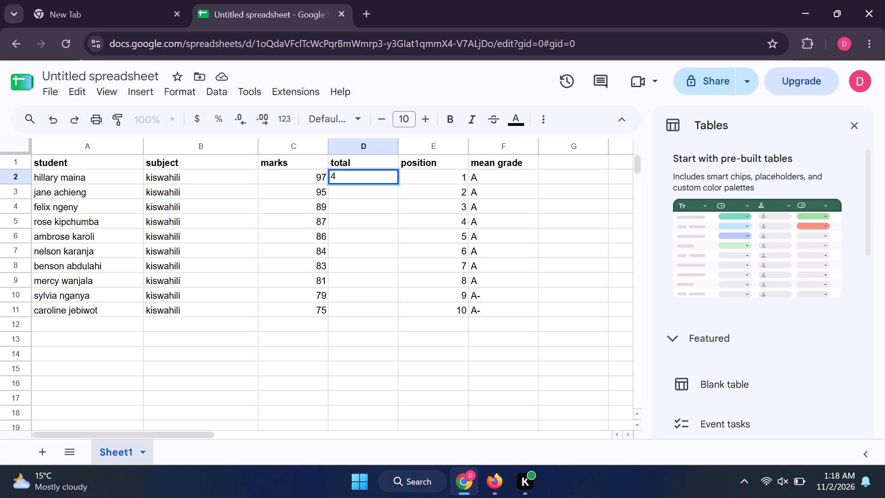
pyautogui.press('5')
pyautogui.press('1')
pyautogui.click(346, 190)
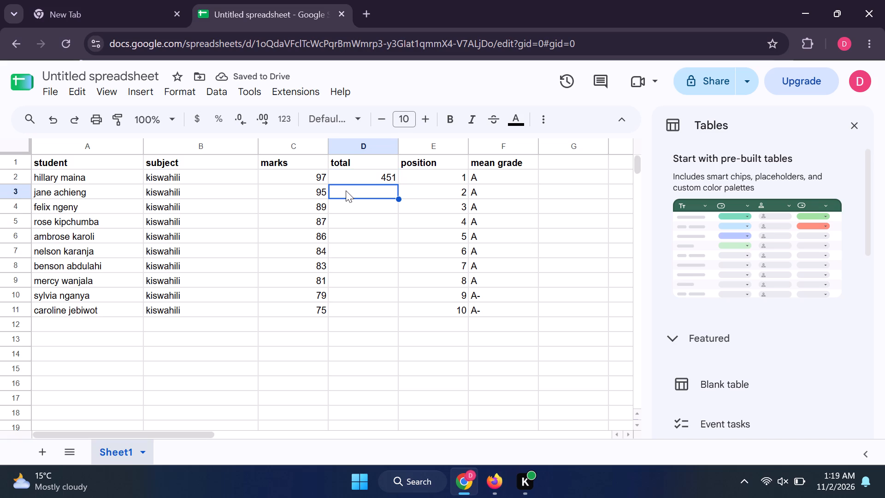
pyautogui.press('4')
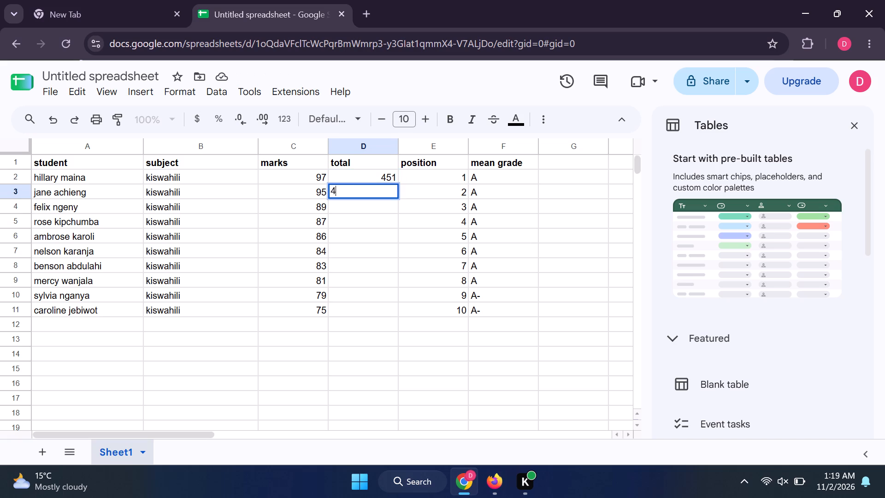
pyautogui.write('43')
pyautogui.click(336, 207)
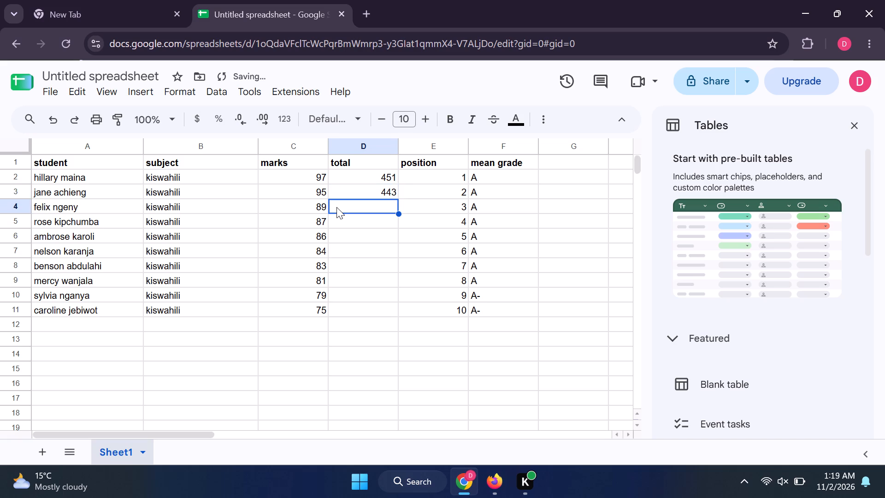
pyautogui.write('43')
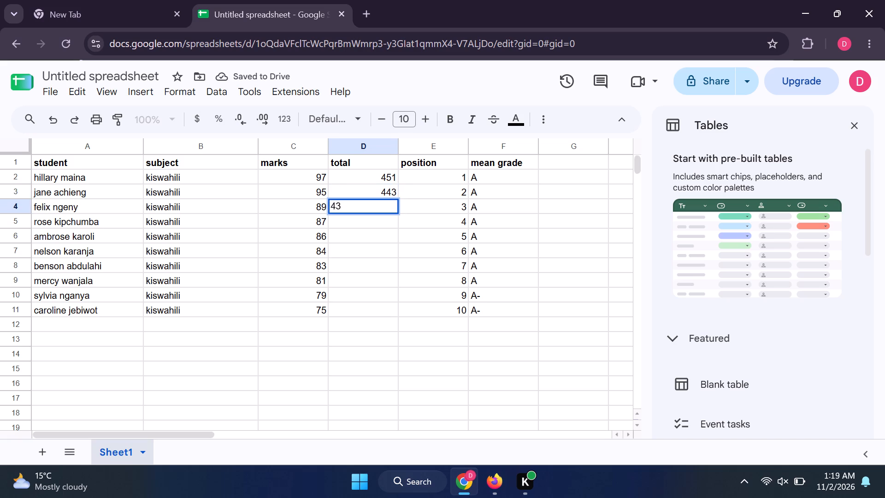
pyautogui.press('2')
# Enter totals of 424, 411 and 398 for the fourth through sixth students, in cells D5 to D7.
pyautogui.click(344, 227)
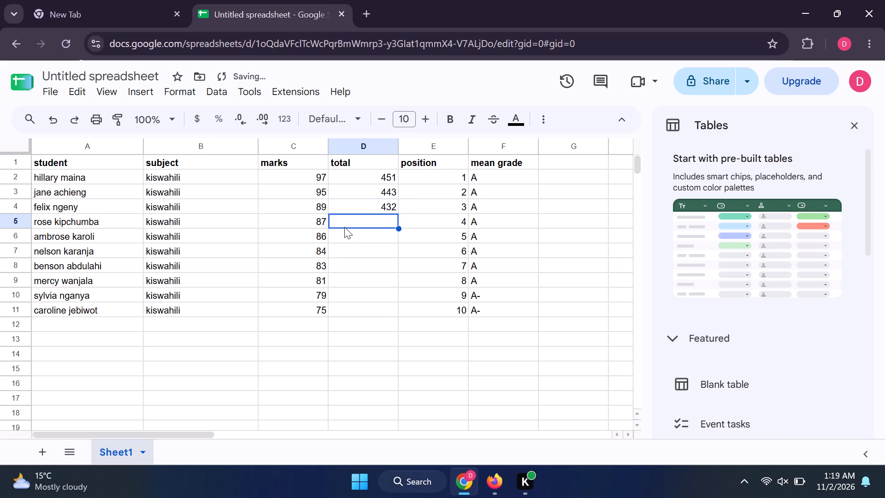
pyautogui.press('4')
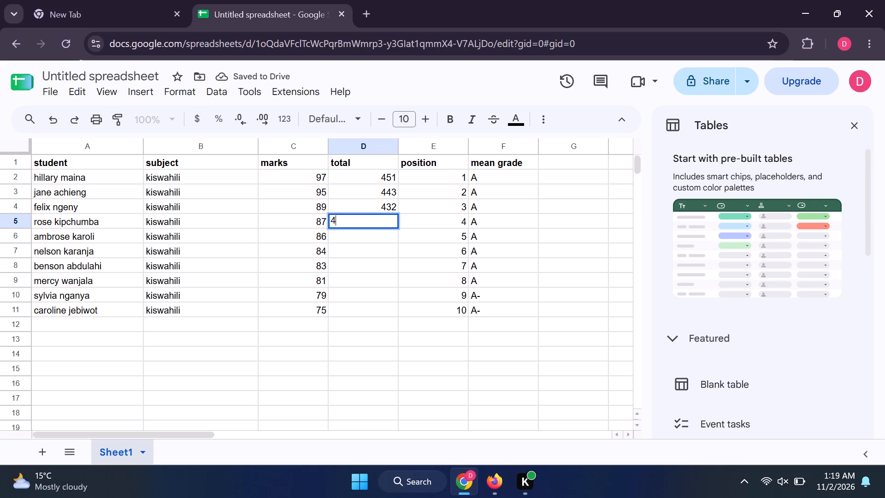
pyautogui.press('2')
pyautogui.press('4')
pyautogui.press('Return')
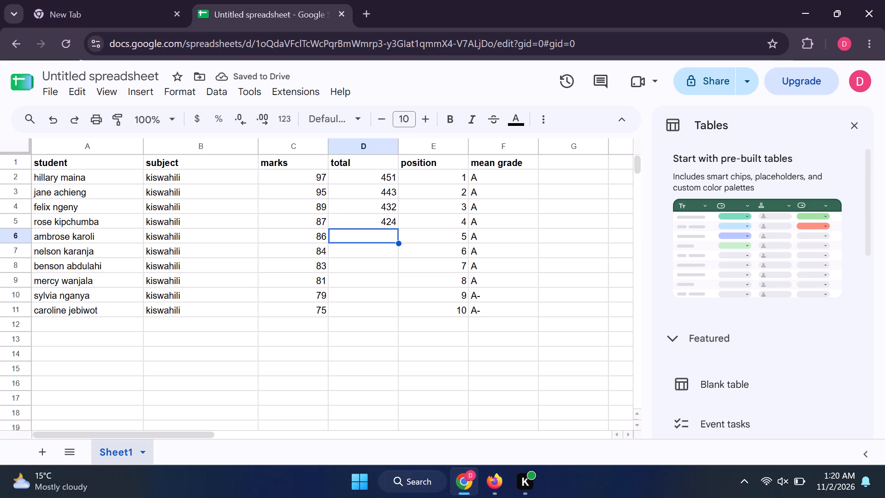
pyautogui.press('4')
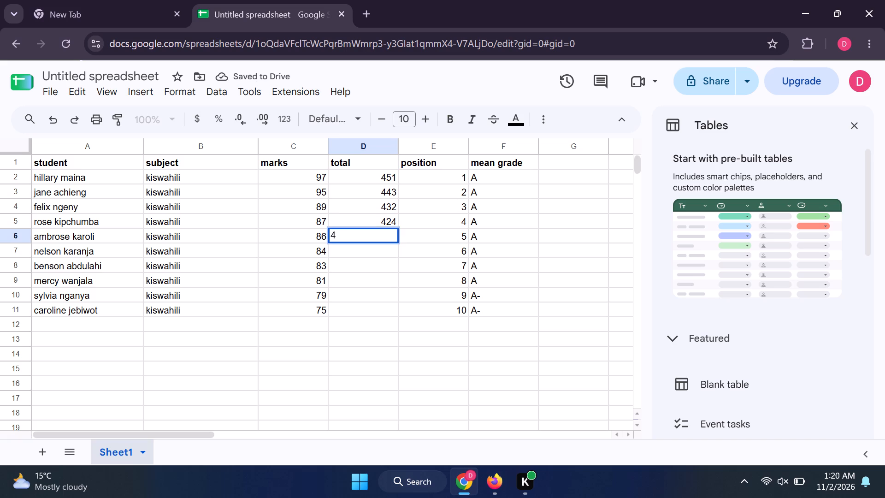
pyautogui.write('11')
pyautogui.press('Return')
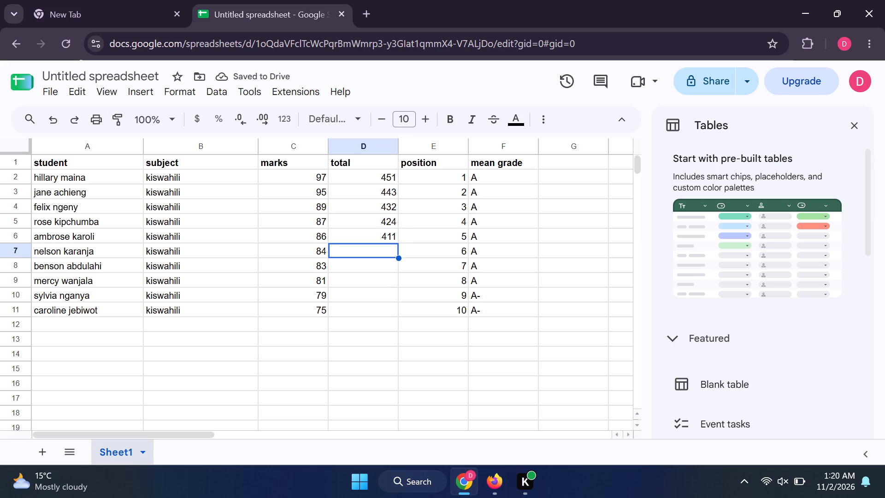
pyautogui.press('3')
pyautogui.write('98')
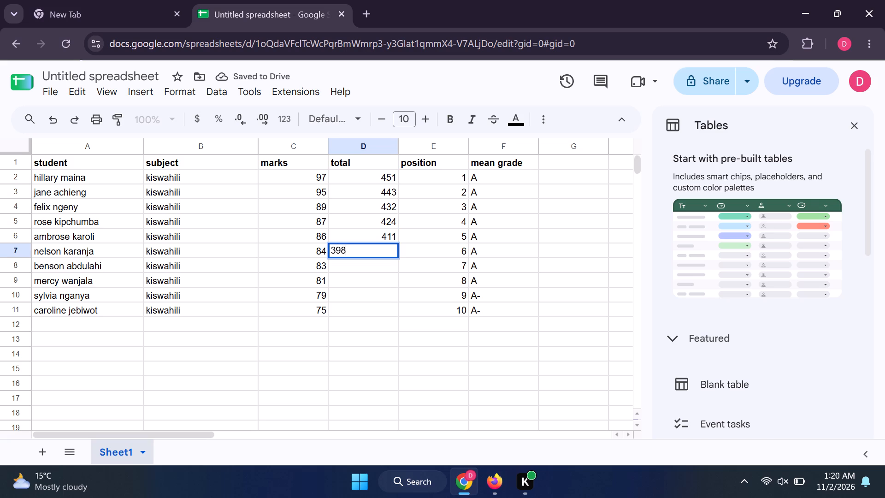
pyautogui.press('Return')
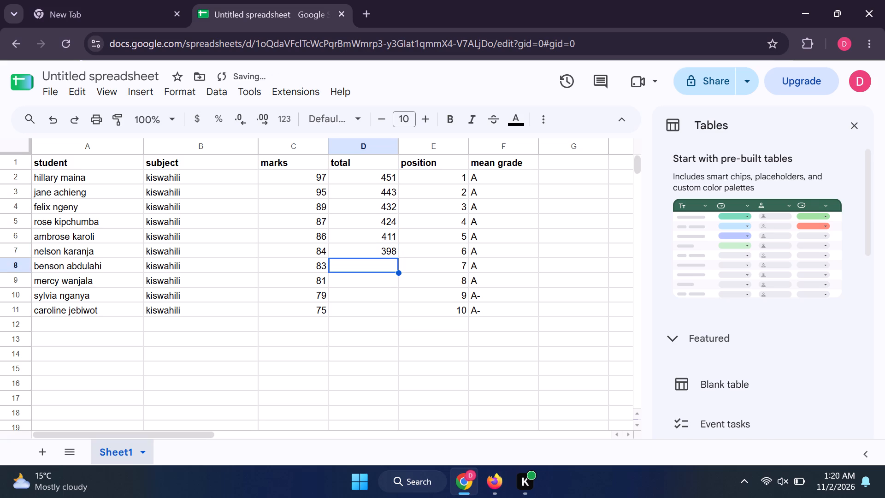
# Enter totals of 376 and 371 for the seventh and eighth students, in cells D8 and D9.
pyautogui.press('3')
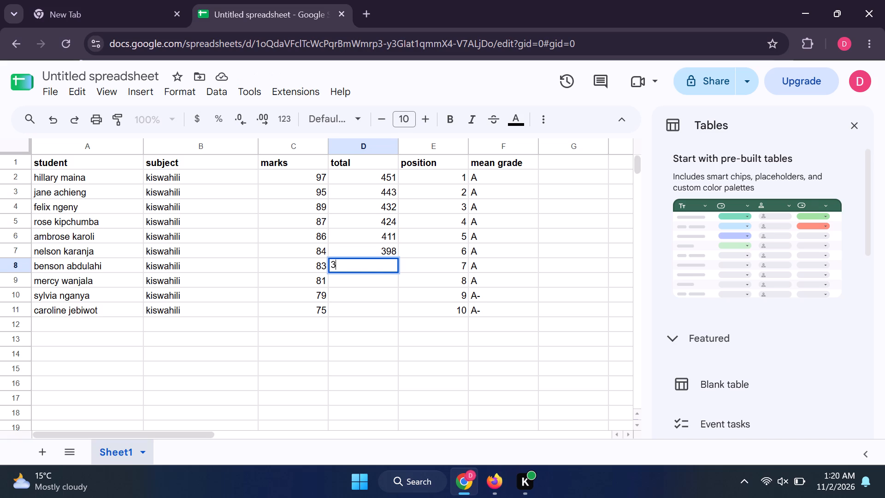
pyautogui.write('76')
pyautogui.press('Return')
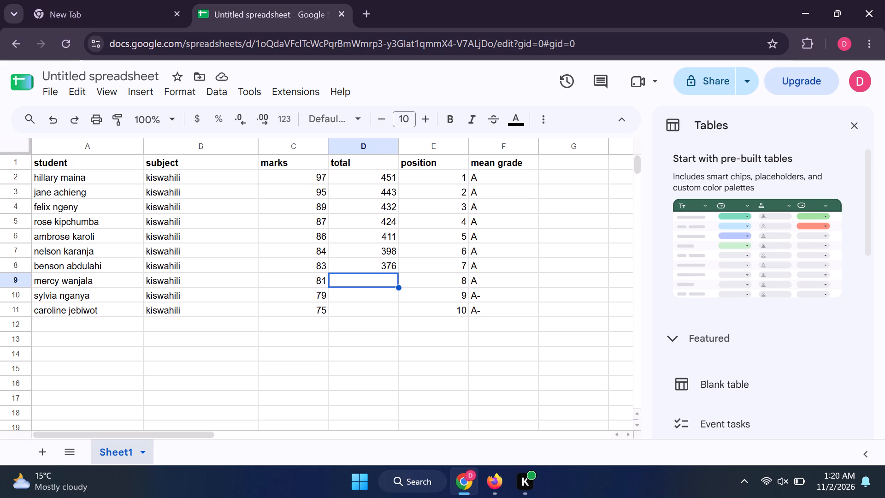
pyautogui.write('34')
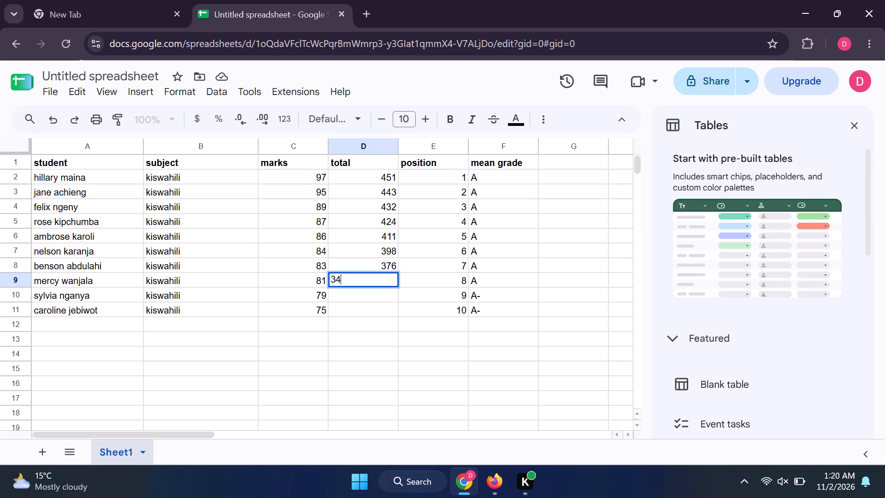
pyautogui.press('BackSpace')
pyautogui.press('BackSpace')
pyautogui.press('3')
pyautogui.write('71')
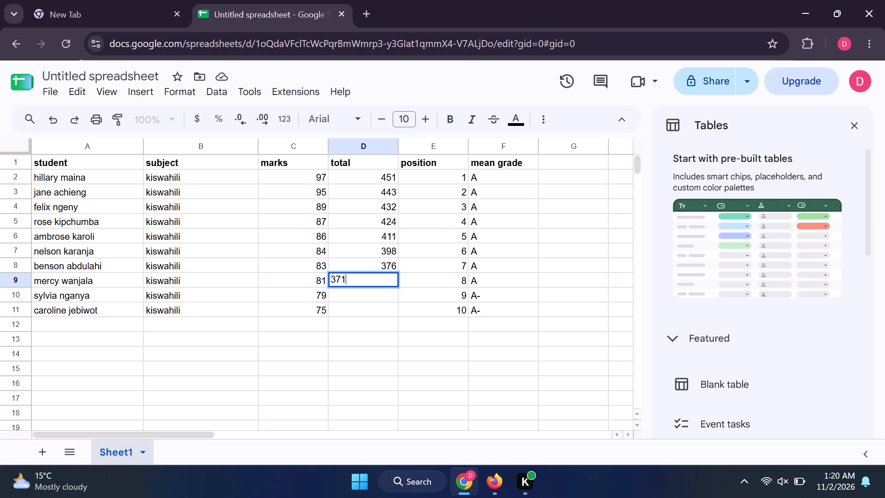
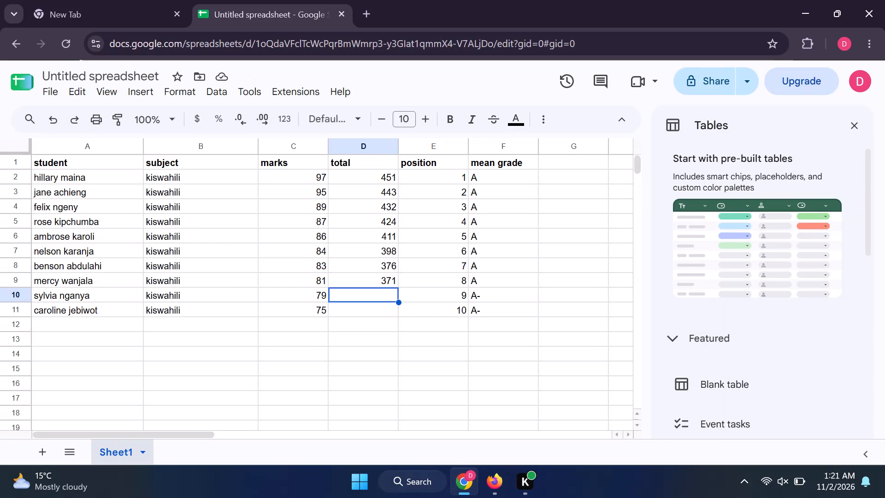
# Enter totals of 367 and 356 for the ninth and tenth students, in cells D10 and D11.
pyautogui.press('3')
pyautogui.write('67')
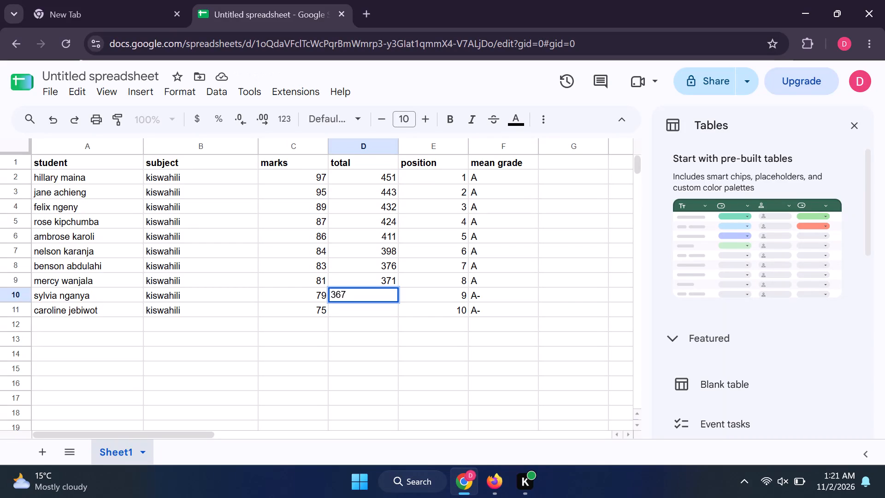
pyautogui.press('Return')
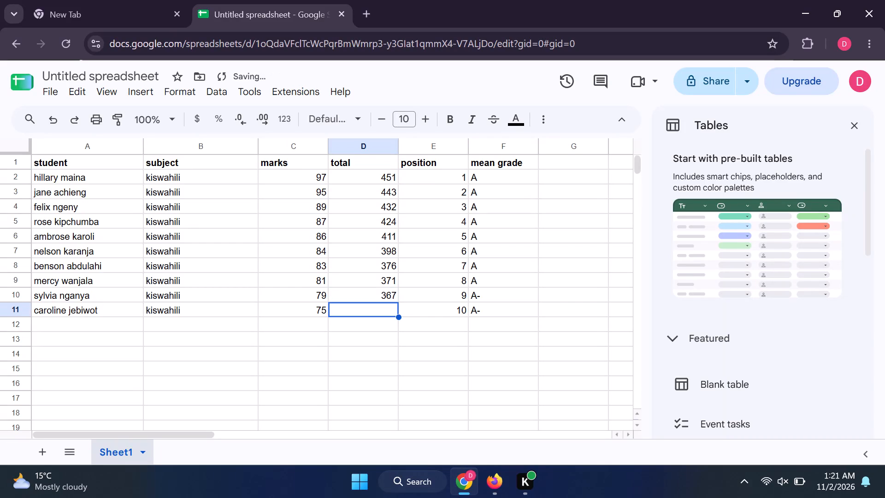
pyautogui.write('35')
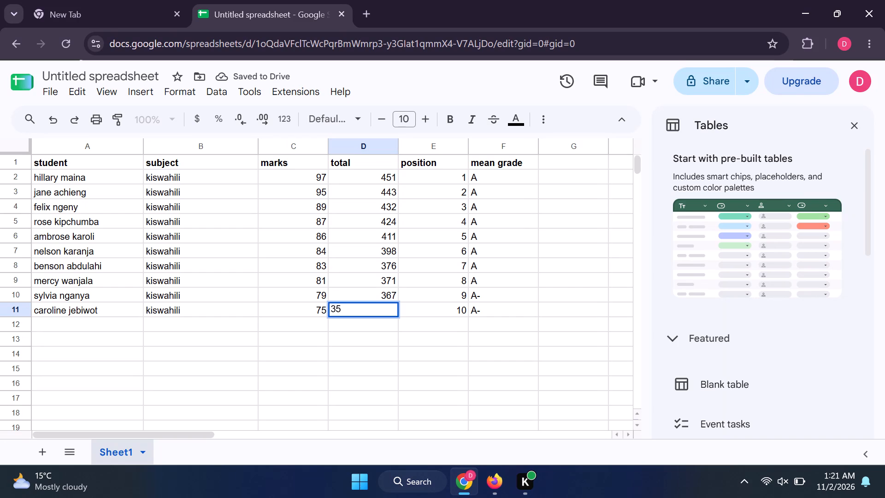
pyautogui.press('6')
pyautogui.click(571, 177)
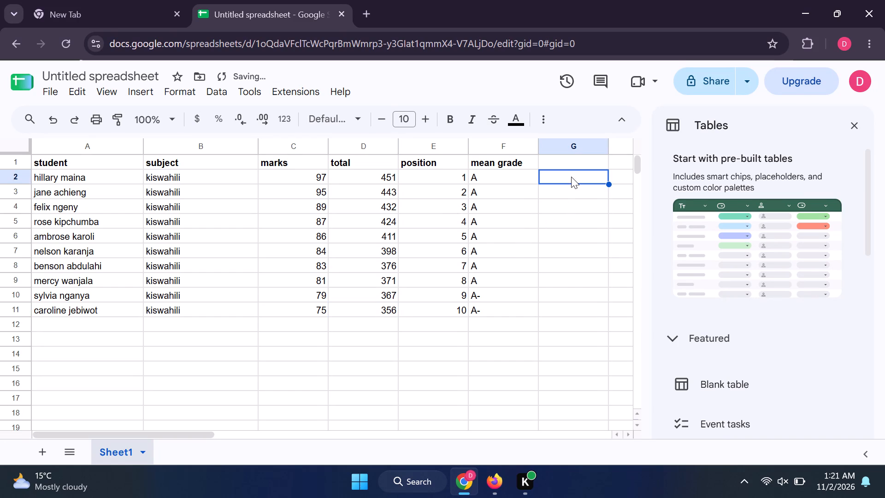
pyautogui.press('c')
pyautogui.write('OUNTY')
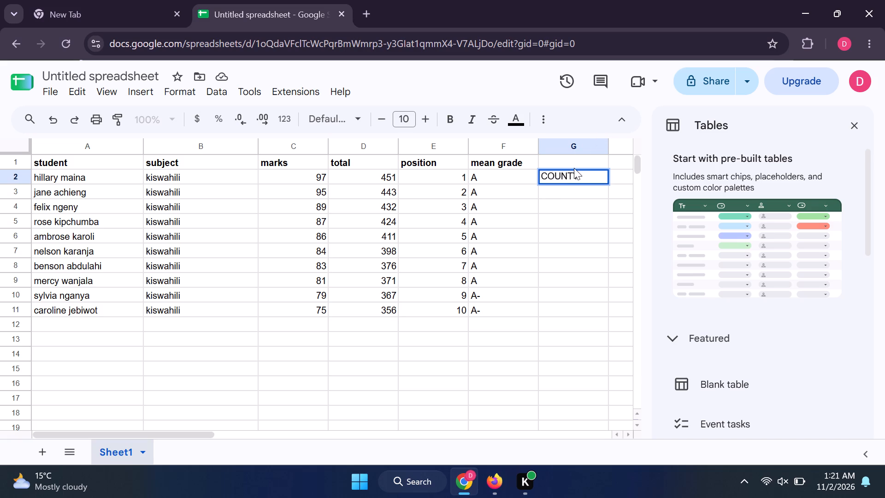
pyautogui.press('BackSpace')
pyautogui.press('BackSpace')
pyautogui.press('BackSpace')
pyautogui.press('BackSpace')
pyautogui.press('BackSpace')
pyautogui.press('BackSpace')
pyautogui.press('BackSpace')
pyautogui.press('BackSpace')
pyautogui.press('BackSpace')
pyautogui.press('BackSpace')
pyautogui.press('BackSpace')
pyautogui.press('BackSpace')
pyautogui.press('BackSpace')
# Add a new column header reading county in cell G1, beside the mean grade header.
pyautogui.click(564, 164)
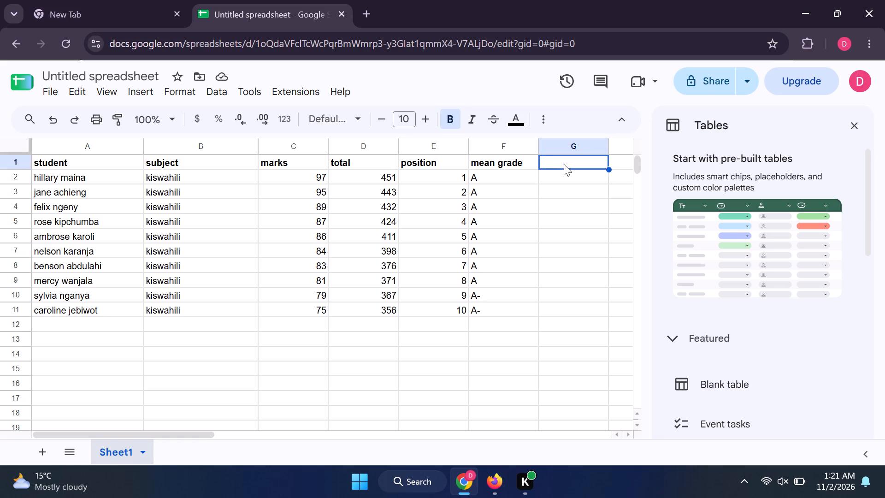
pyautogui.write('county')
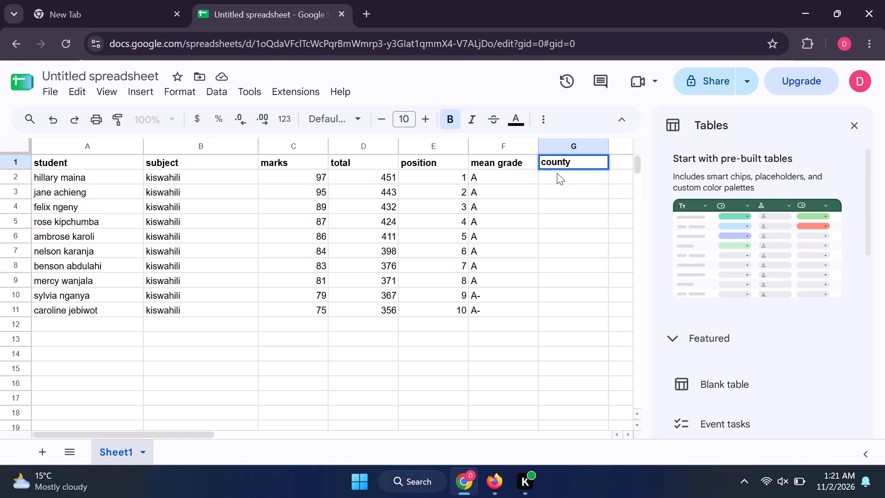
# Enter the counties kirinyaga, kakamega and nandi for the first three students, in cells G2 to G4.
pyautogui.click(557, 173)
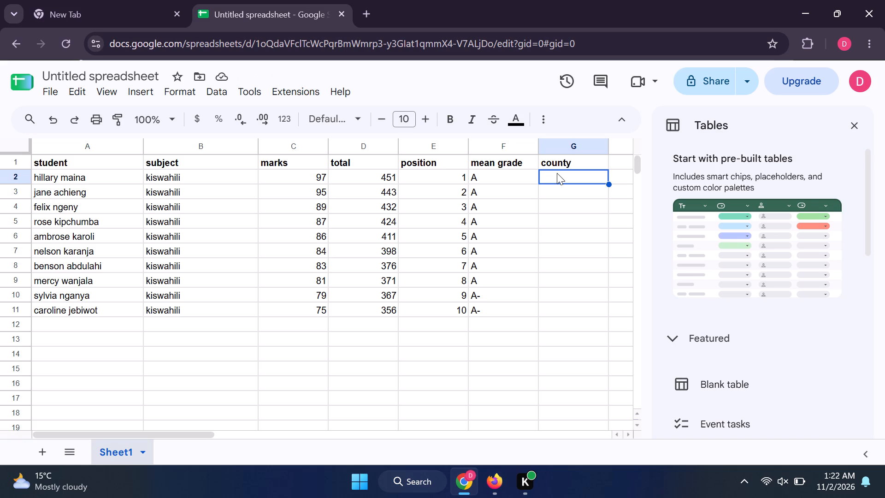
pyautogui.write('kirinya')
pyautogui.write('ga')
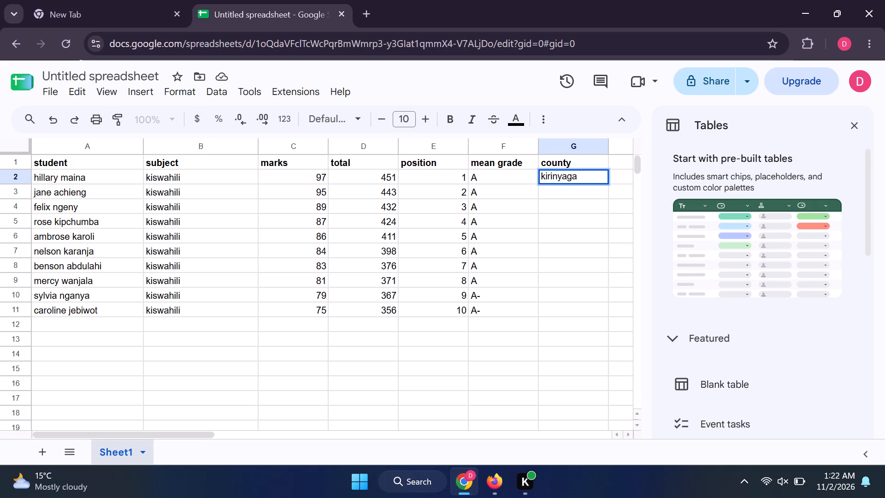
pyautogui.click(550, 191)
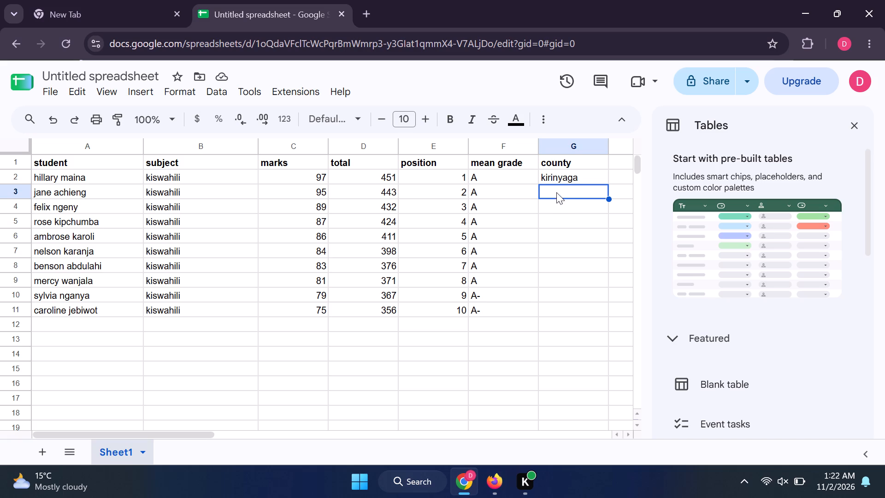
pyautogui.click(550, 192)
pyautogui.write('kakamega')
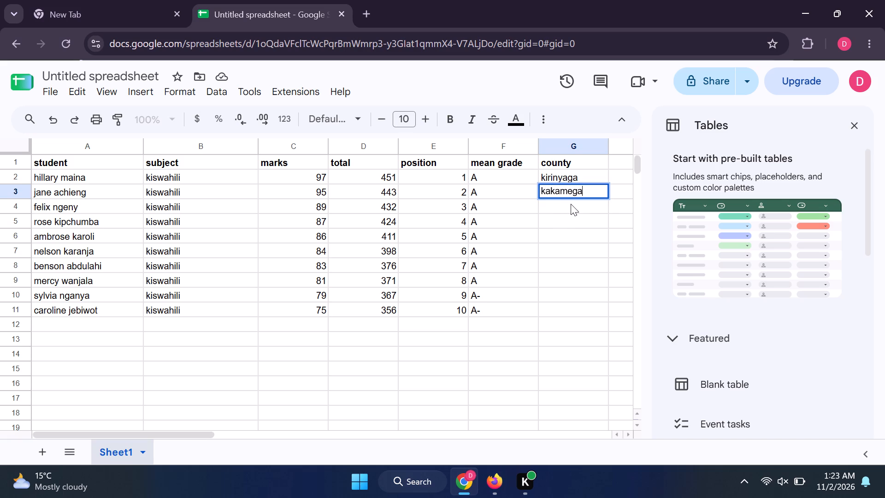
pyautogui.click(571, 204)
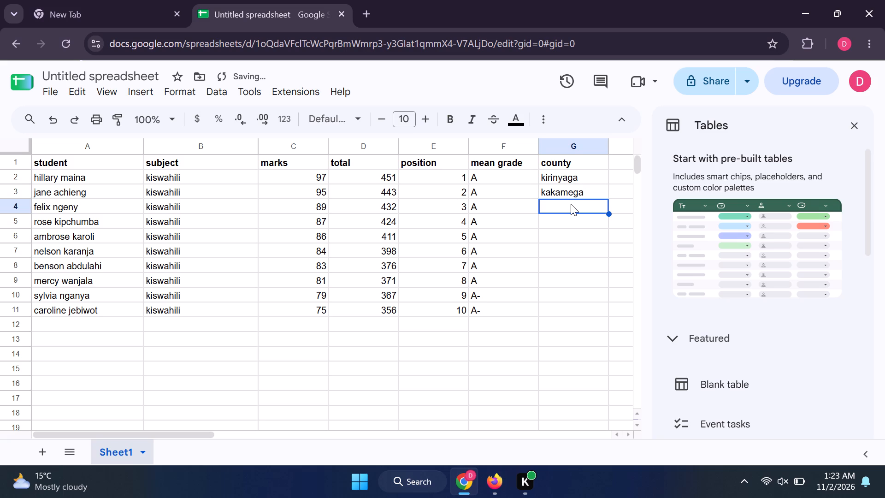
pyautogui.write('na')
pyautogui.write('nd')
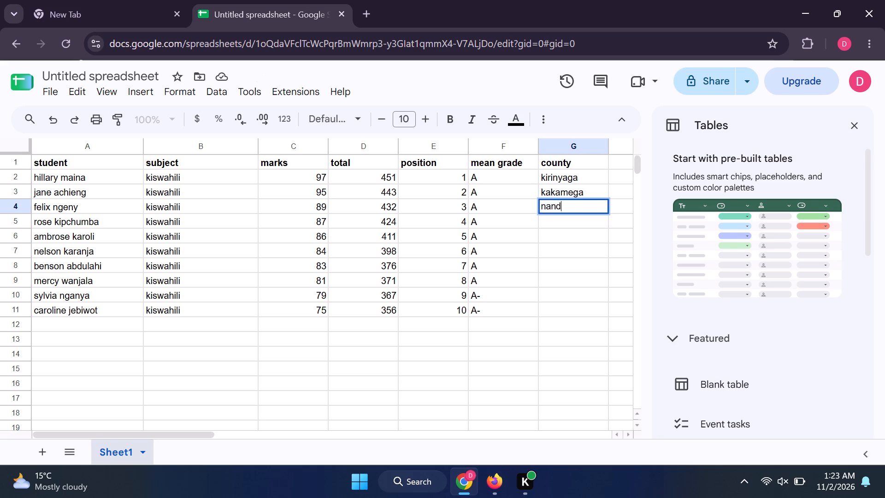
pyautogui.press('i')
# Enter the counties baringo, kilifi and nyeri for the fourth through sixth students, in cells G5 to G7.
pyautogui.click(554, 220)
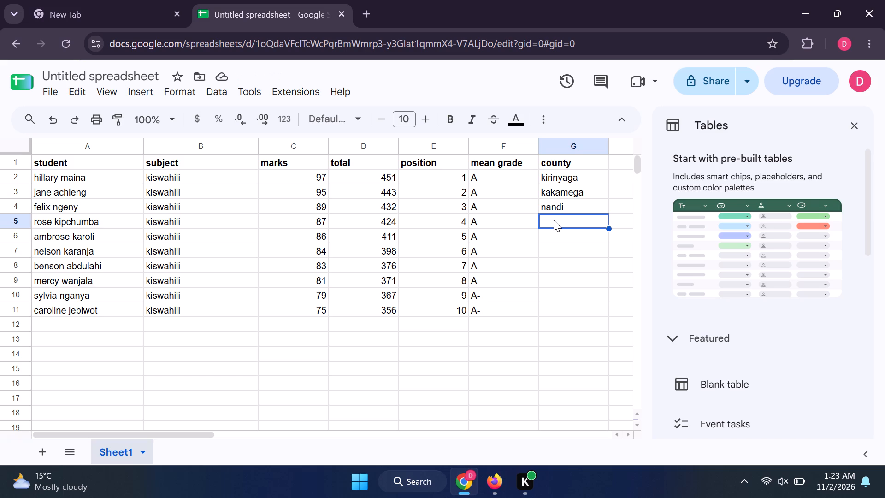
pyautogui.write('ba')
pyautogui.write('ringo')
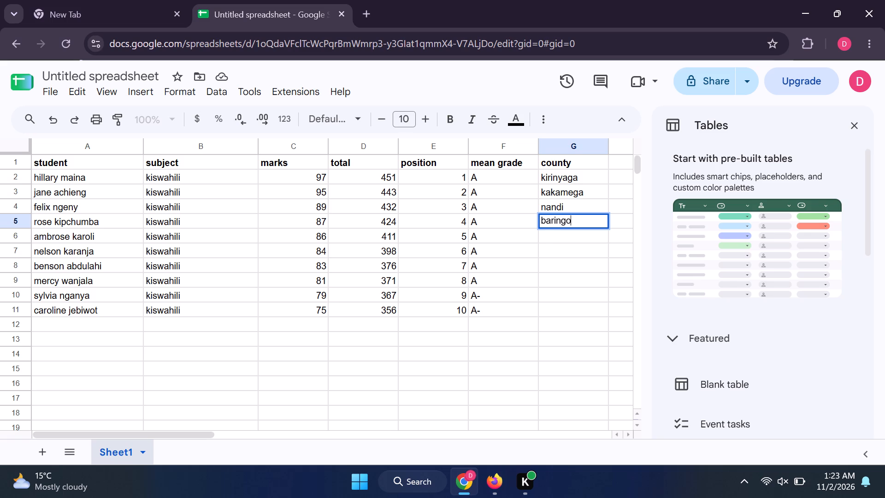
pyautogui.click(547, 235)
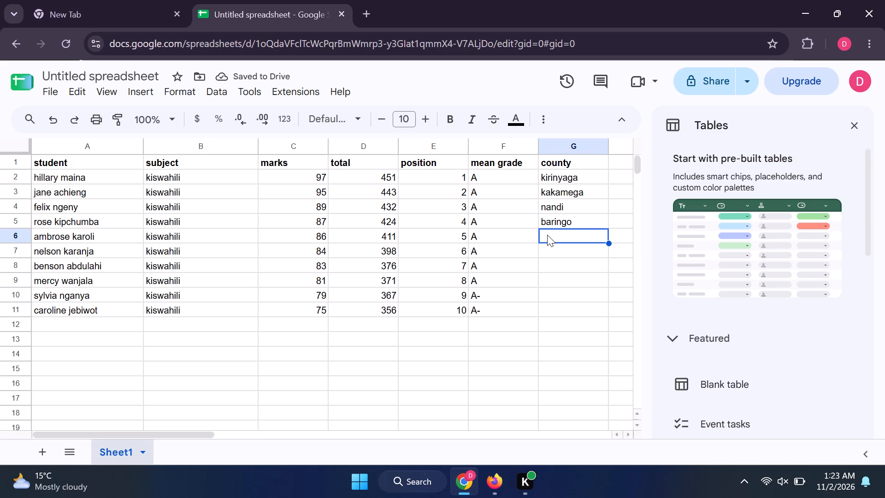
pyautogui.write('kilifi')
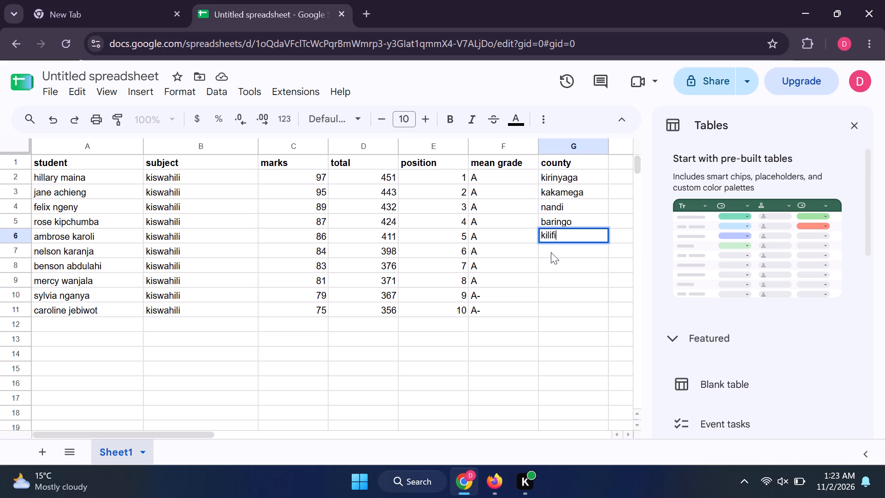
pyautogui.click(551, 252)
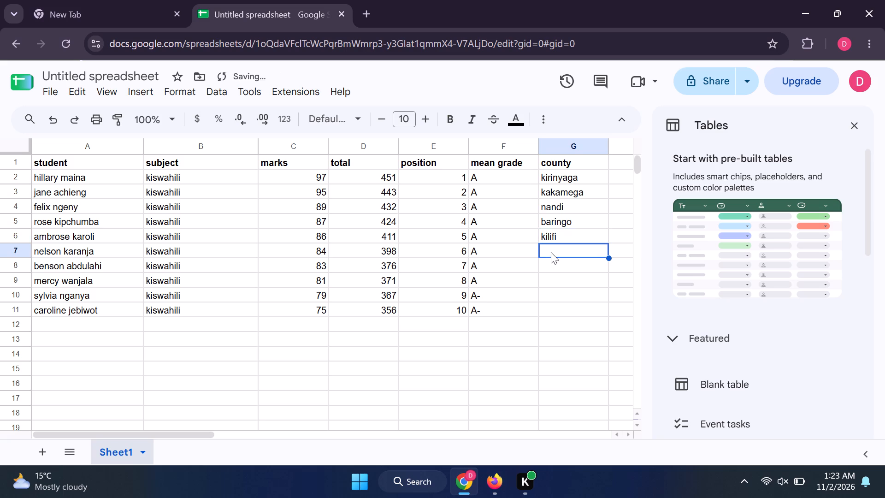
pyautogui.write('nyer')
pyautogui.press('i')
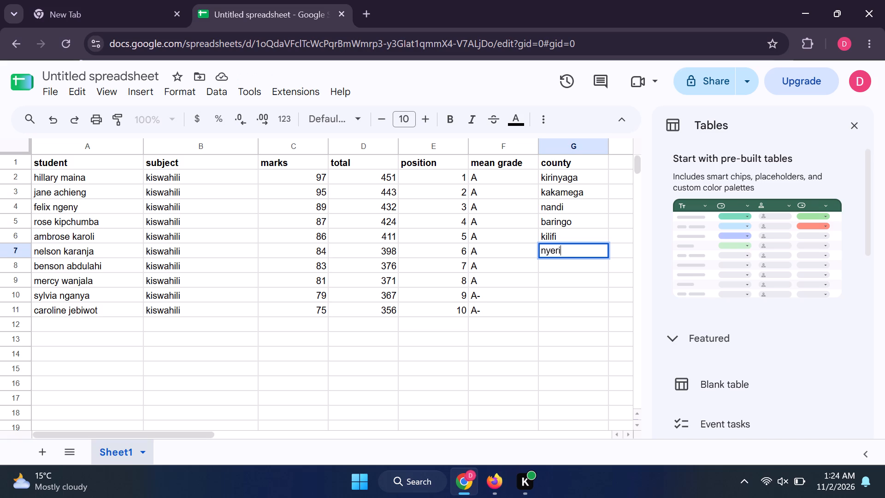
# Enter the counties garisa and meru for the seventh and eighth students, in cells G8 and G9.
pyautogui.click(551, 265)
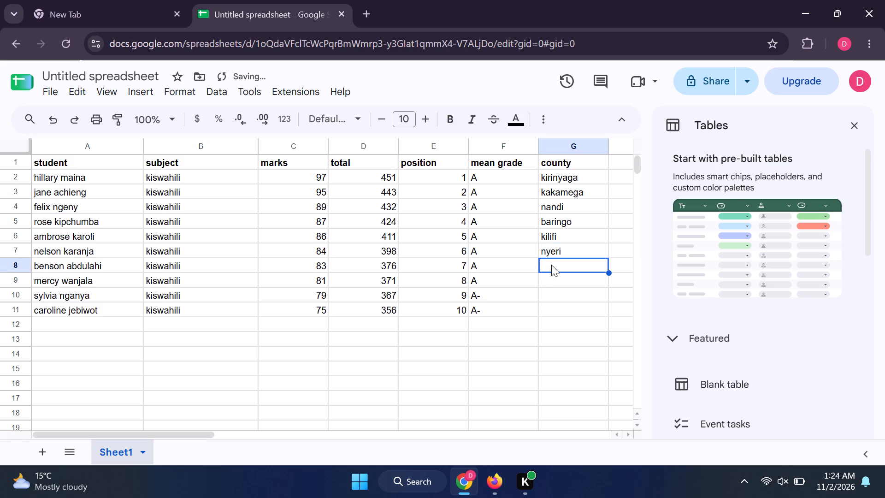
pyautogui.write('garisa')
pyautogui.click(552, 285)
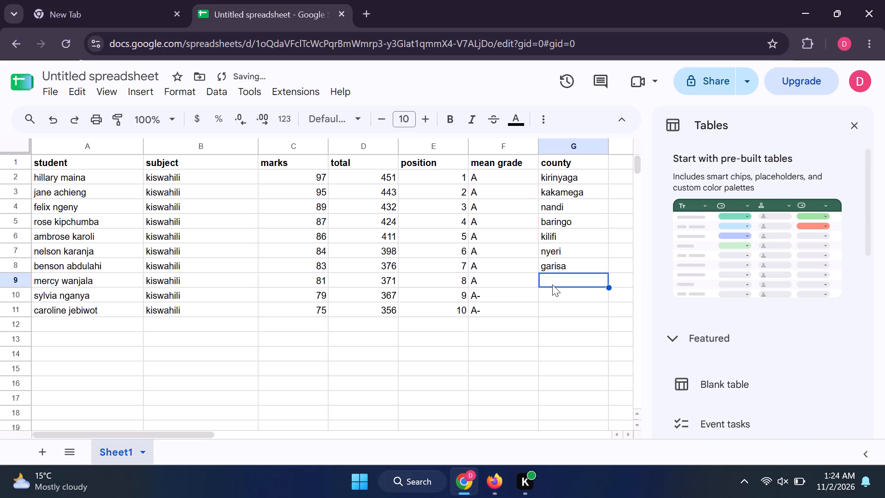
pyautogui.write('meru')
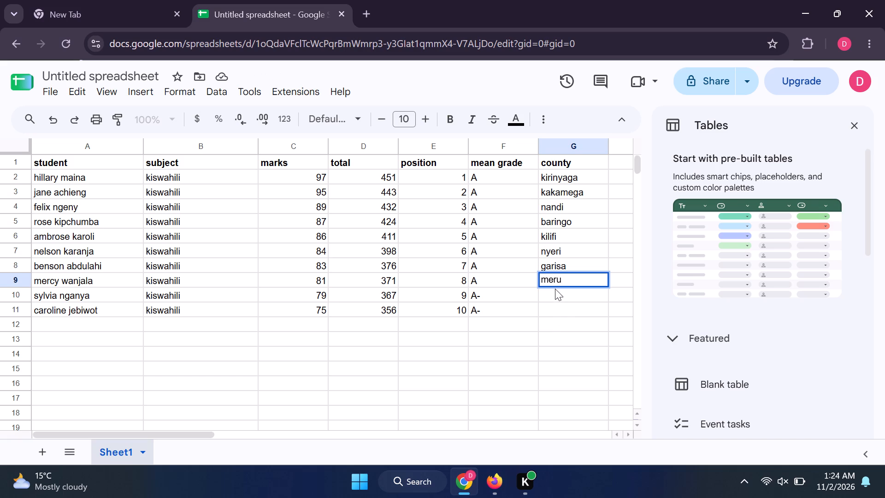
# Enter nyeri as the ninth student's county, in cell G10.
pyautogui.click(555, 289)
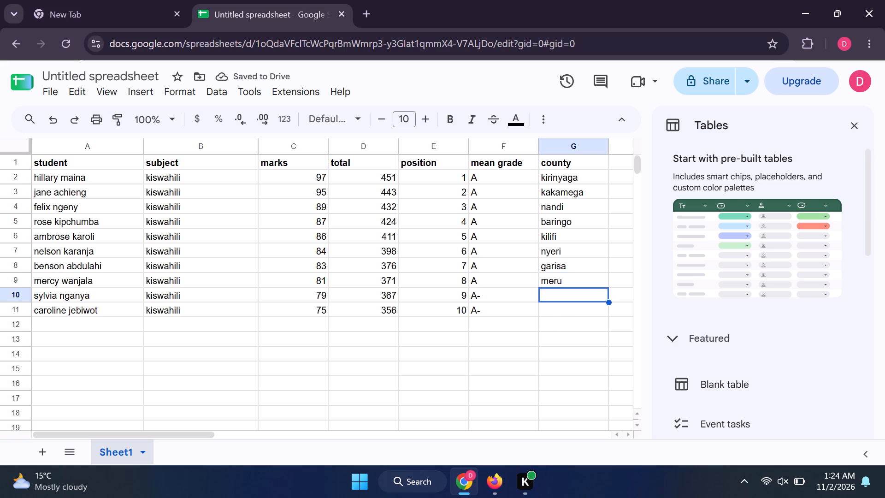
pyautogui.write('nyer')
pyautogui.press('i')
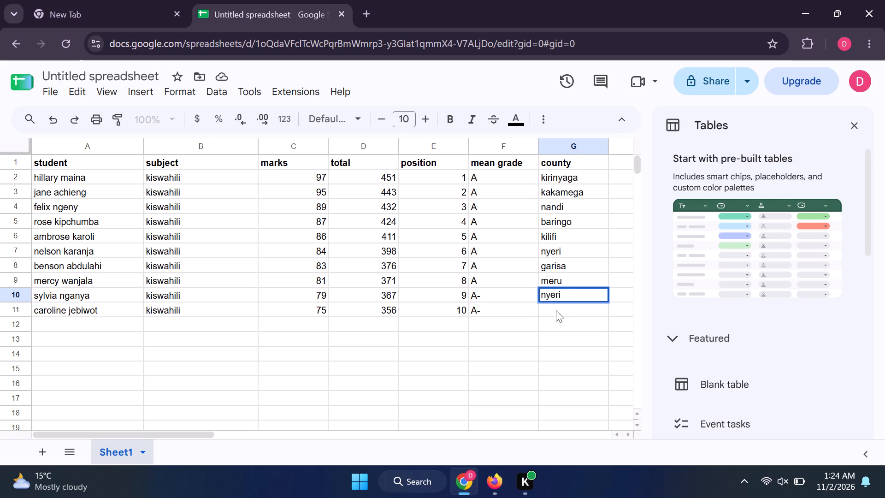
# Re-enter the ninth student's name in cell A10, keeping the first name and changing the surname to ngala.
pyautogui.click(94, 295)
pyautogui.press('BackSpace')
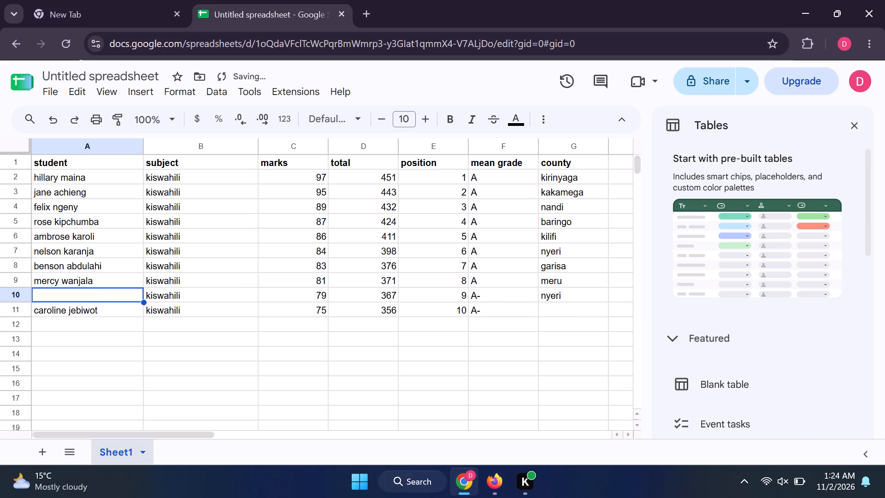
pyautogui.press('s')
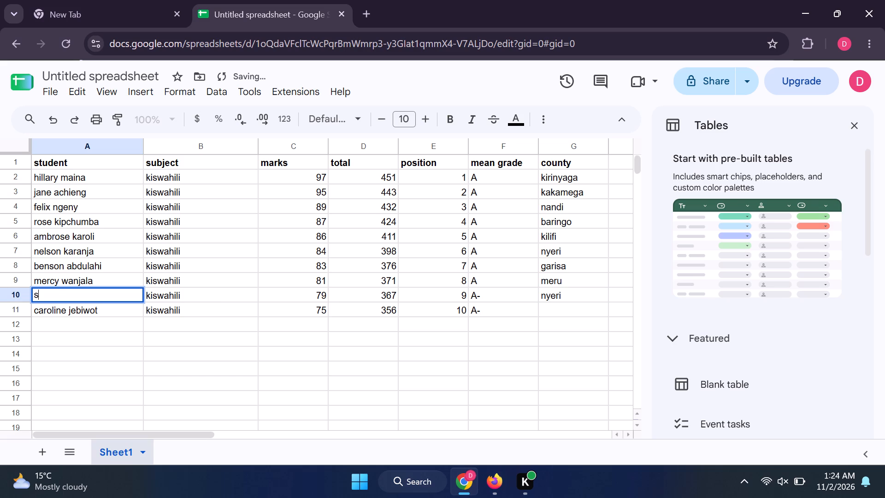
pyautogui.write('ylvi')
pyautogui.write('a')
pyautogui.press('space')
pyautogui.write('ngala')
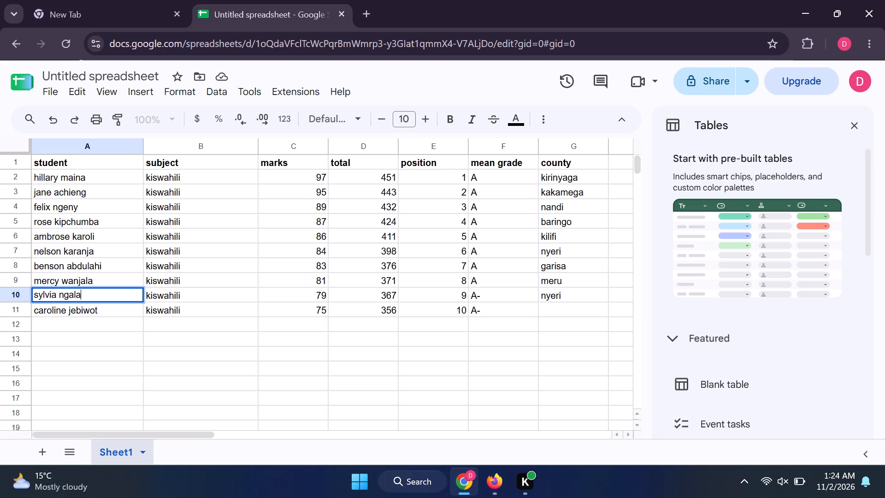
# Replace the ninth student's county in cell G10 with elgeyo-marakwet.
pyautogui.click(565, 297)
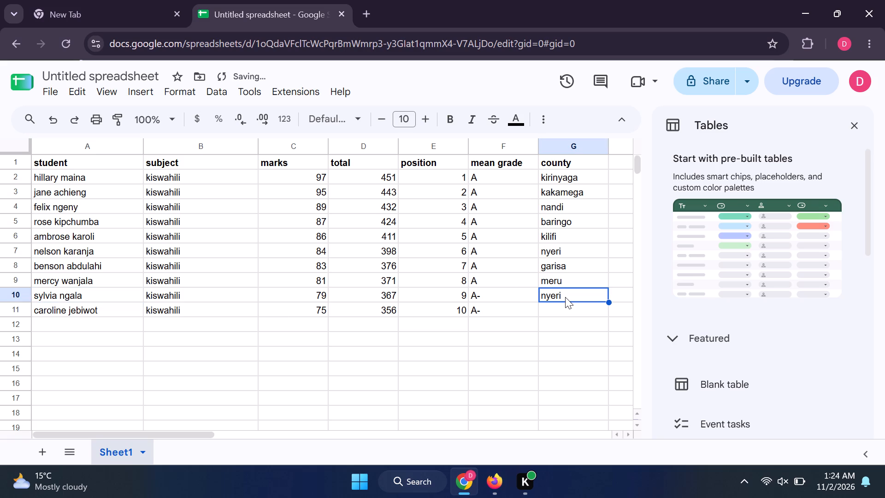
pyautogui.press('BackSpace')
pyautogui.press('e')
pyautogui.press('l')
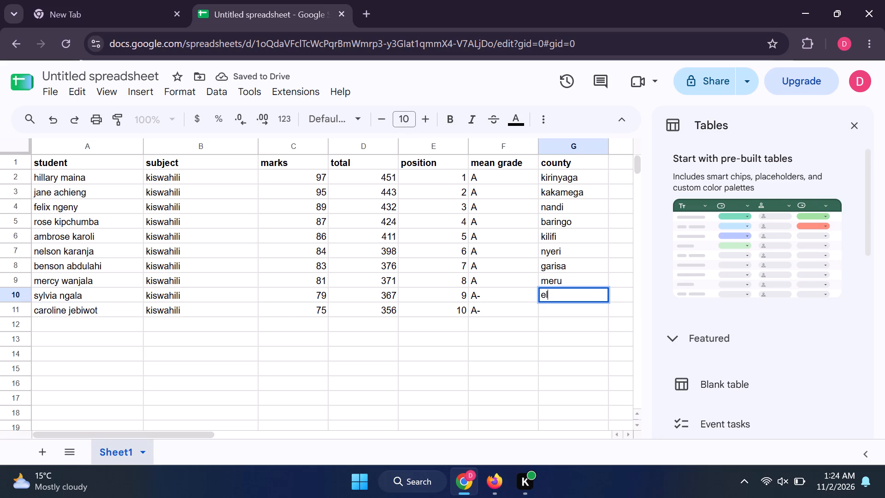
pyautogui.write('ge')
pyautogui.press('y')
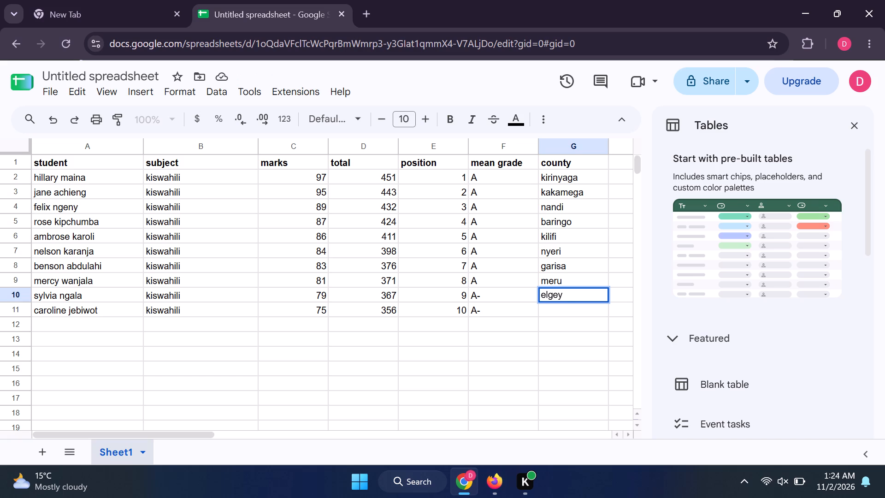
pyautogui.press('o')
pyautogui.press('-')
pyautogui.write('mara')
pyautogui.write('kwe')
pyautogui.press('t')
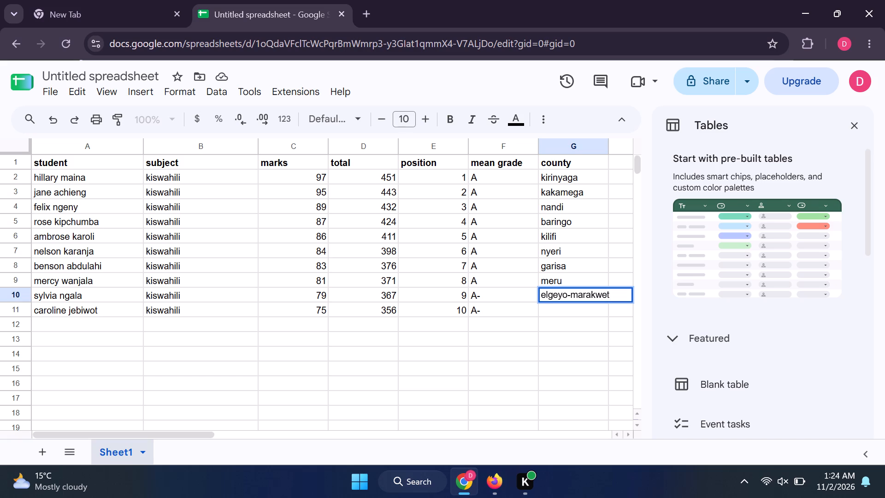
# Enter baringo as the tenth student's county, in cell G11.
pyautogui.click(552, 308)
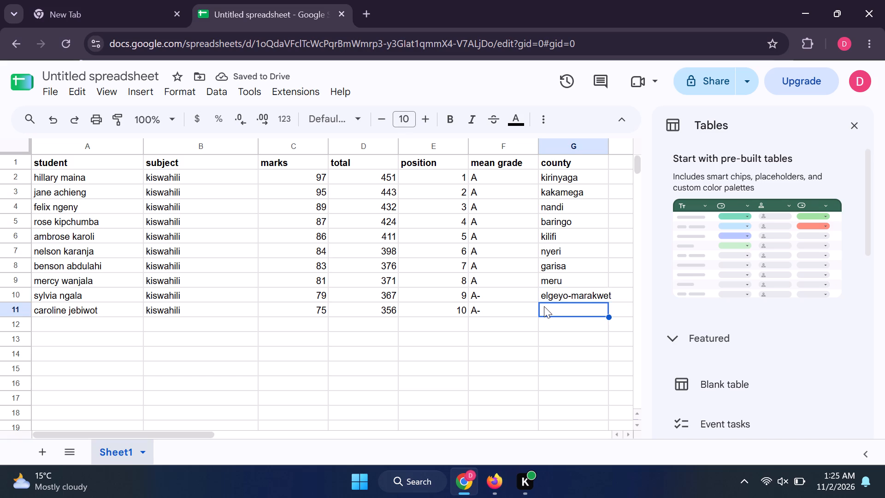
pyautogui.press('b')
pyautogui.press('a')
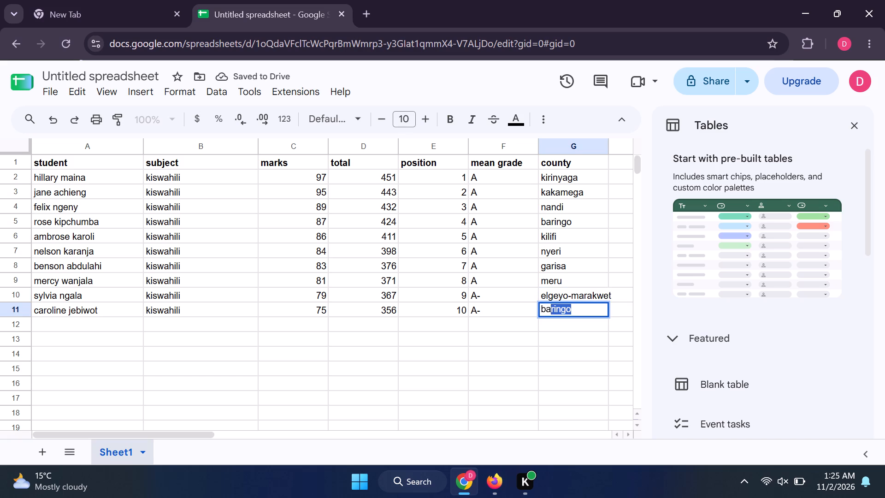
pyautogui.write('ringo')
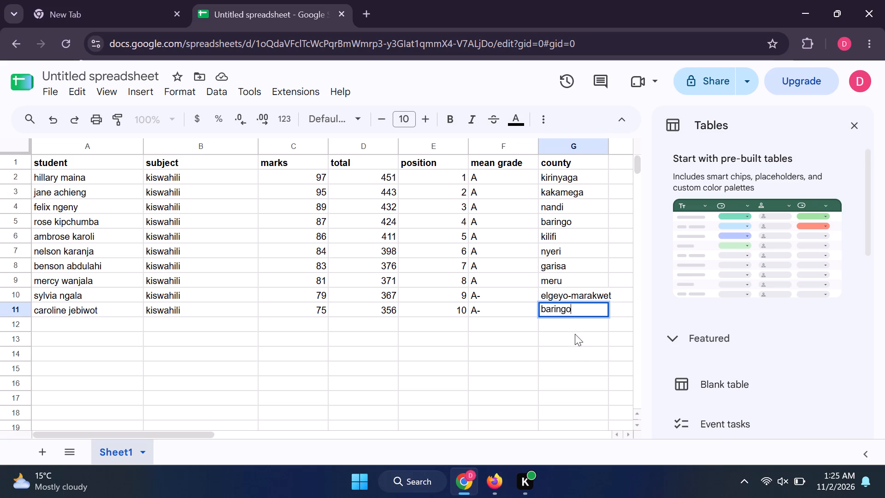
pyautogui.click(578, 342)
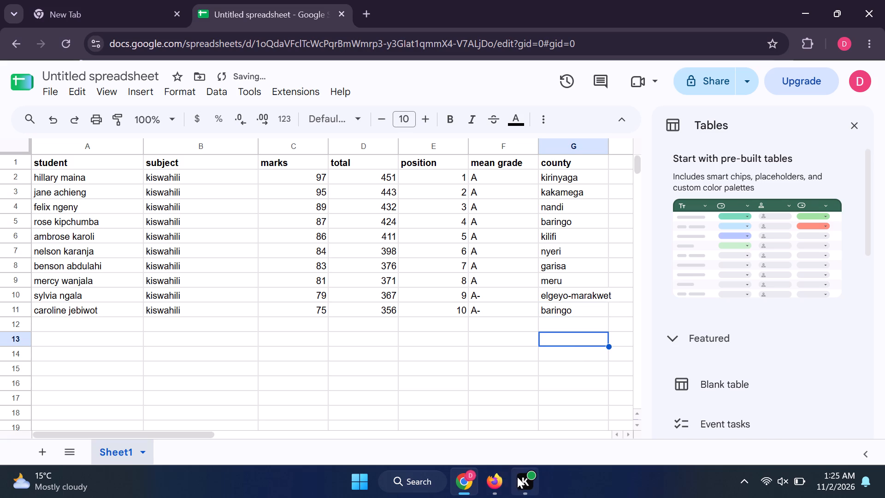
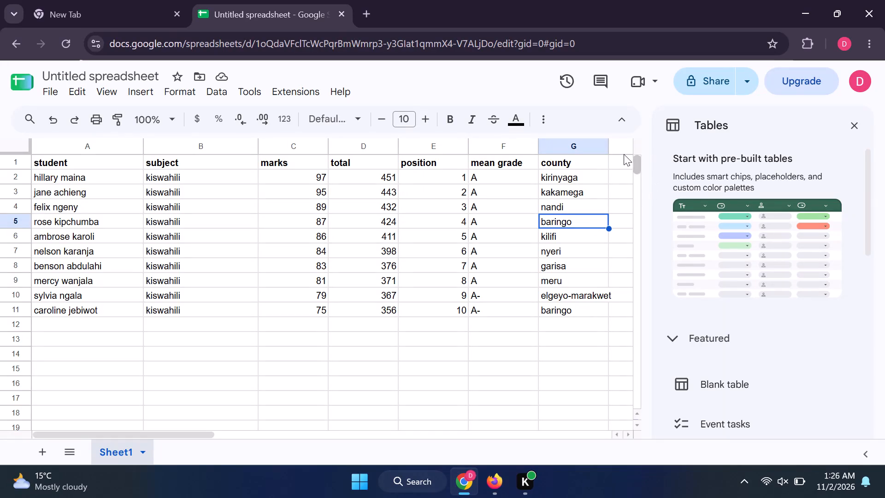
# Close the untitled spreadsheet with the completed student results table.
pyautogui.click(342, 12)
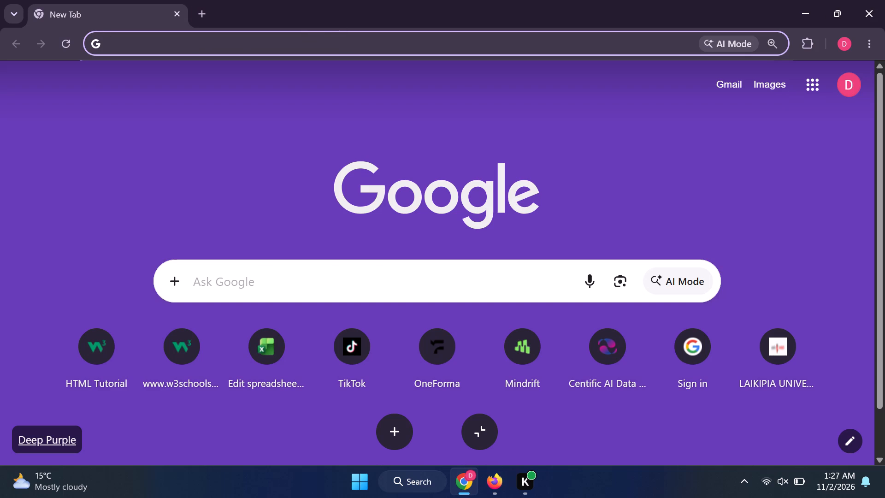